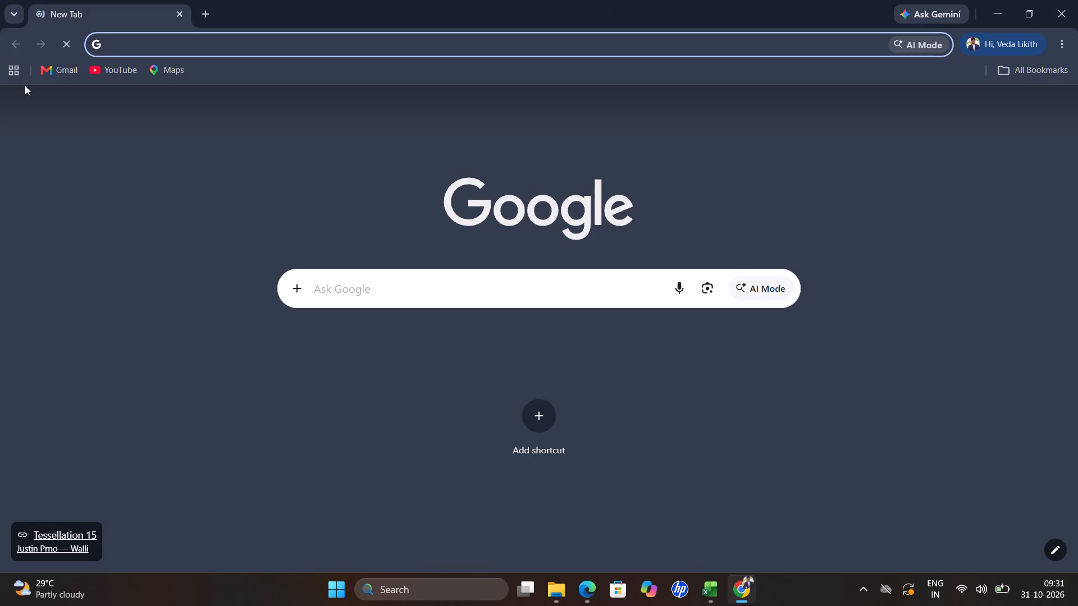
Open the SUNGRACE site smartsungrace.com from the Google search suggestions.
click(359, 287)
click(322, 333)
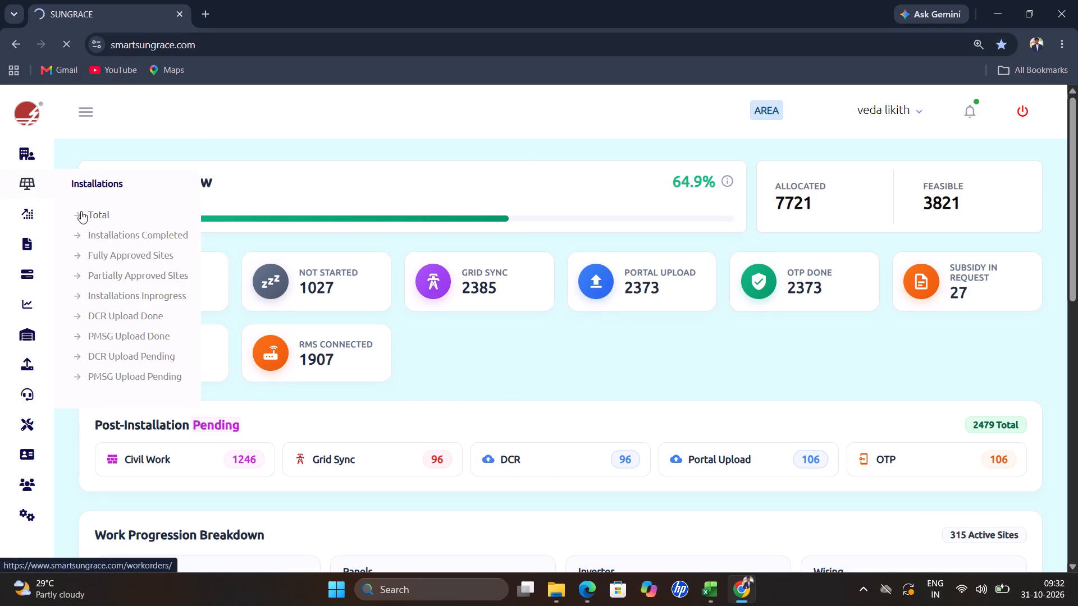
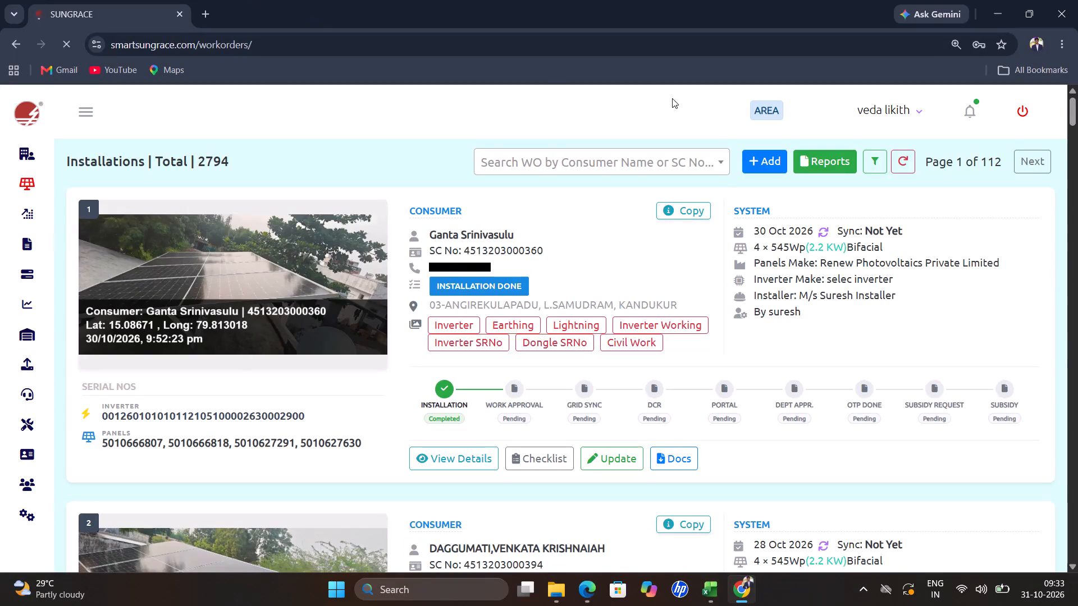
Check the quick copy details of the first four installation records in the list.
click(710, 207)
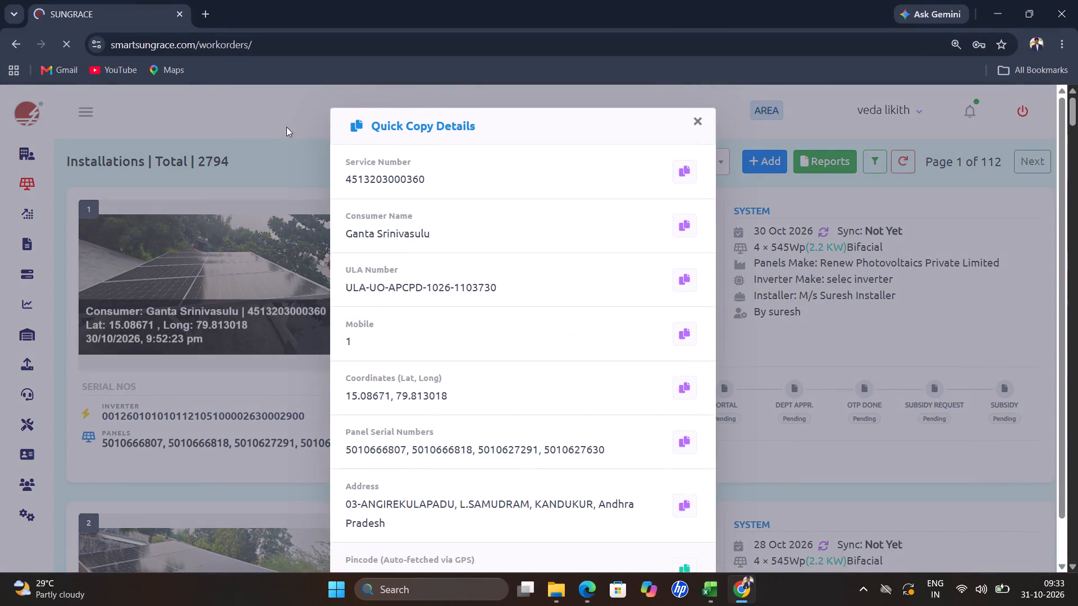
click(219, 93)
scroll(536, 174, down, 3)
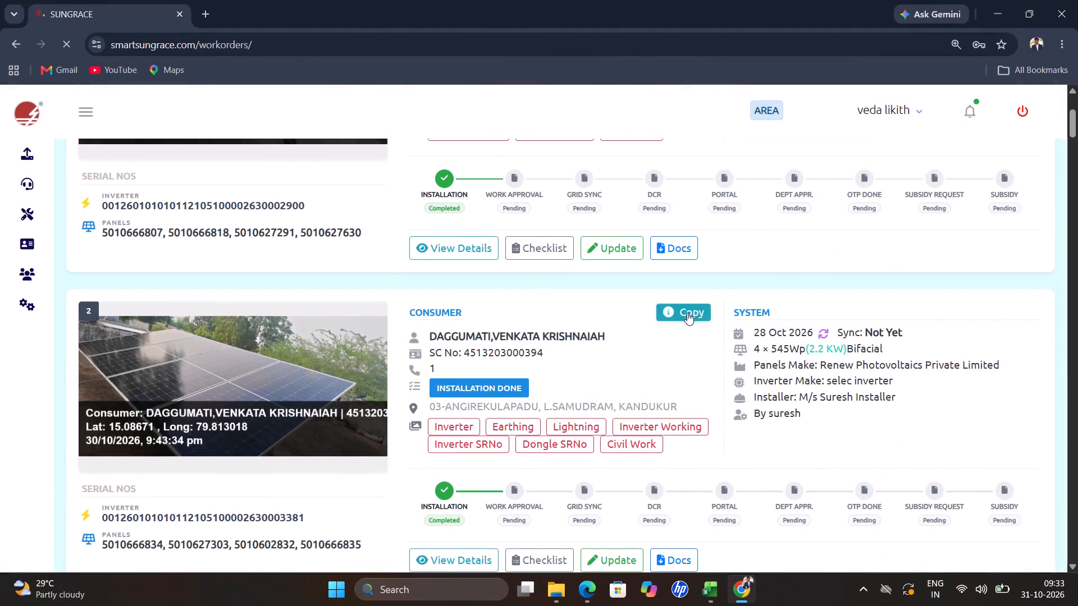
click(687, 312)
click(283, 181)
scroll(552, 258, down, 3)
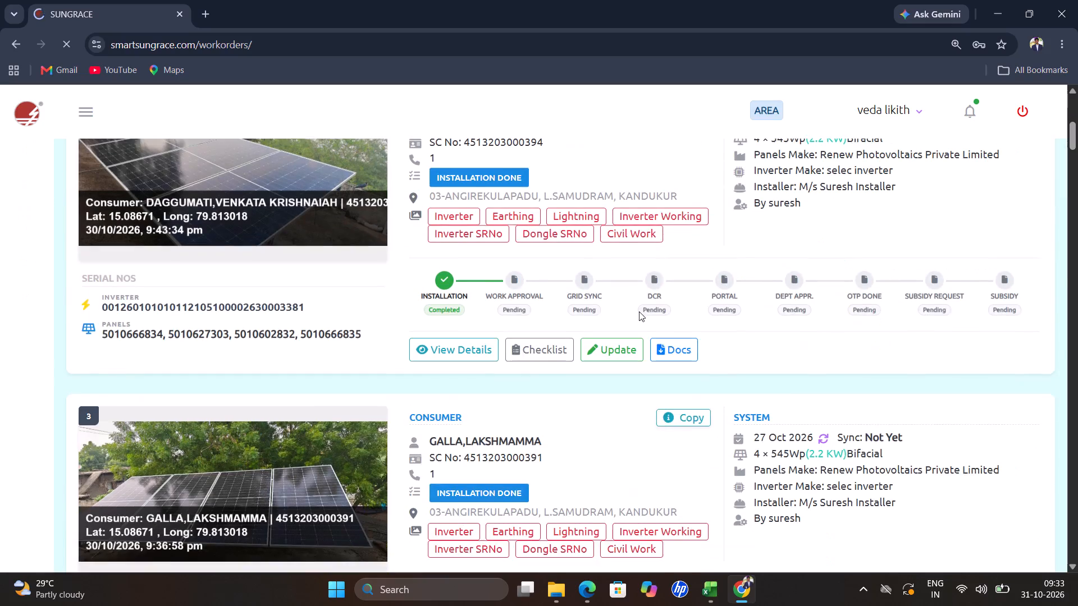
click(691, 423)
click(280, 239)
scroll(464, 232, down, 2)
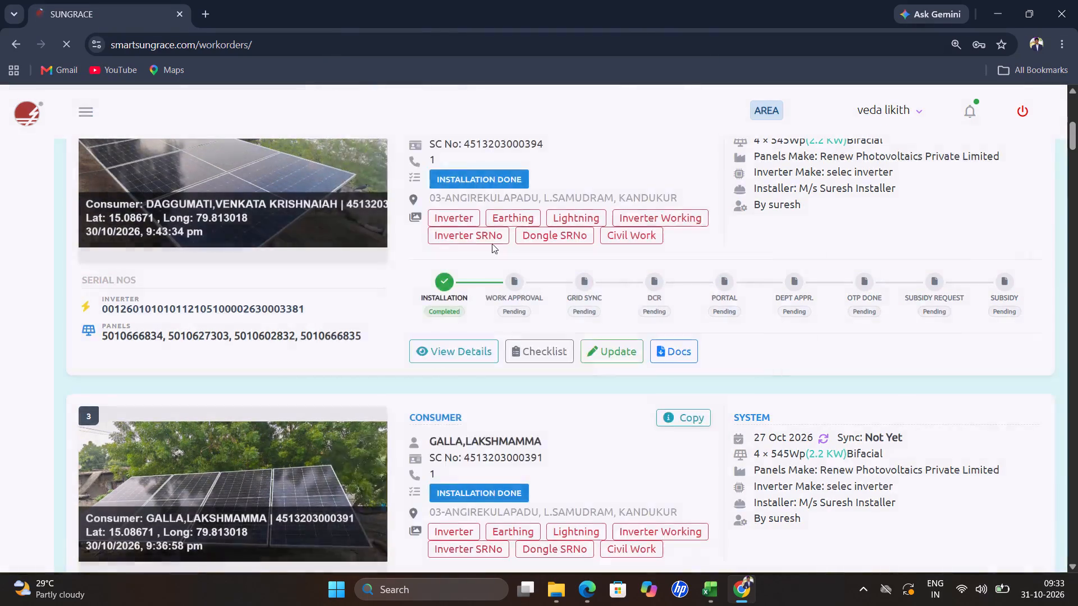
scroll(492, 244, down, 3)
click(688, 377)
click(251, 212)
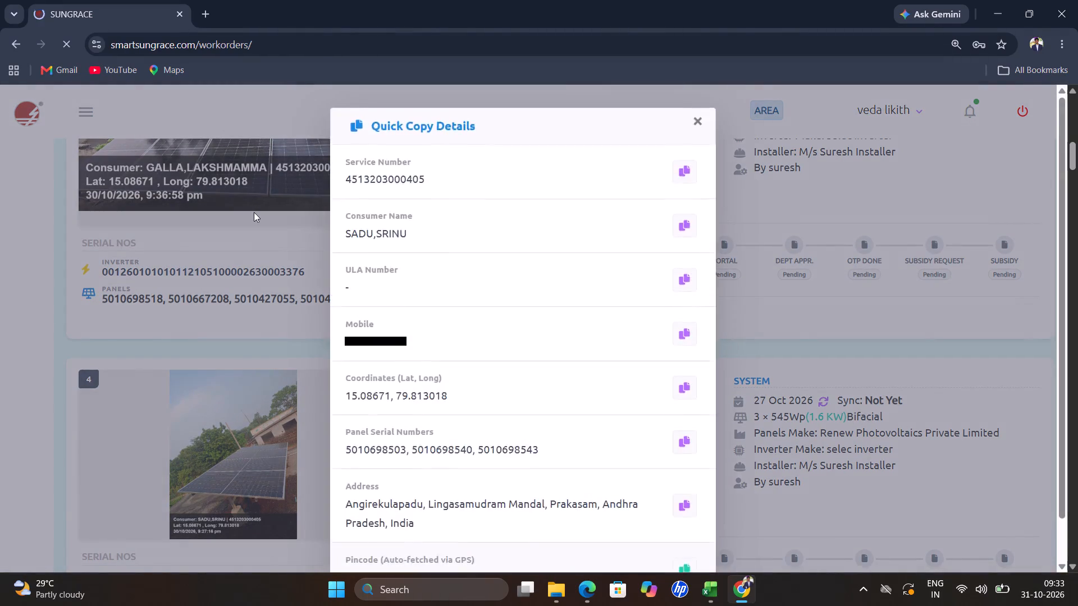
scroll(637, 327, up, 20)
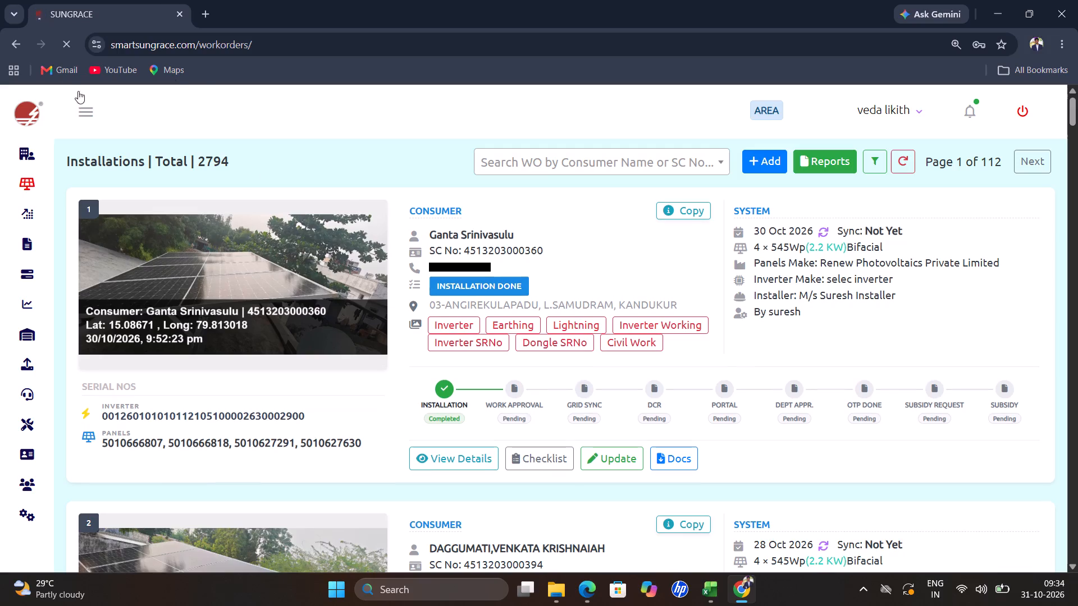
Reload the Installations page and download the Installation Report.
click(67, 43)
click(75, 40)
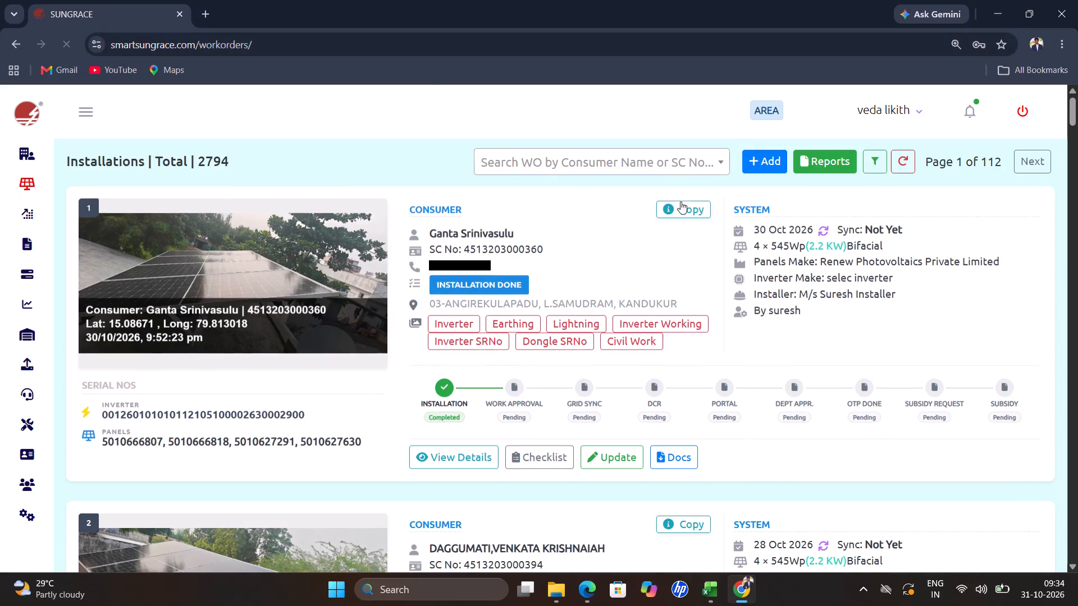
double_click(807, 161)
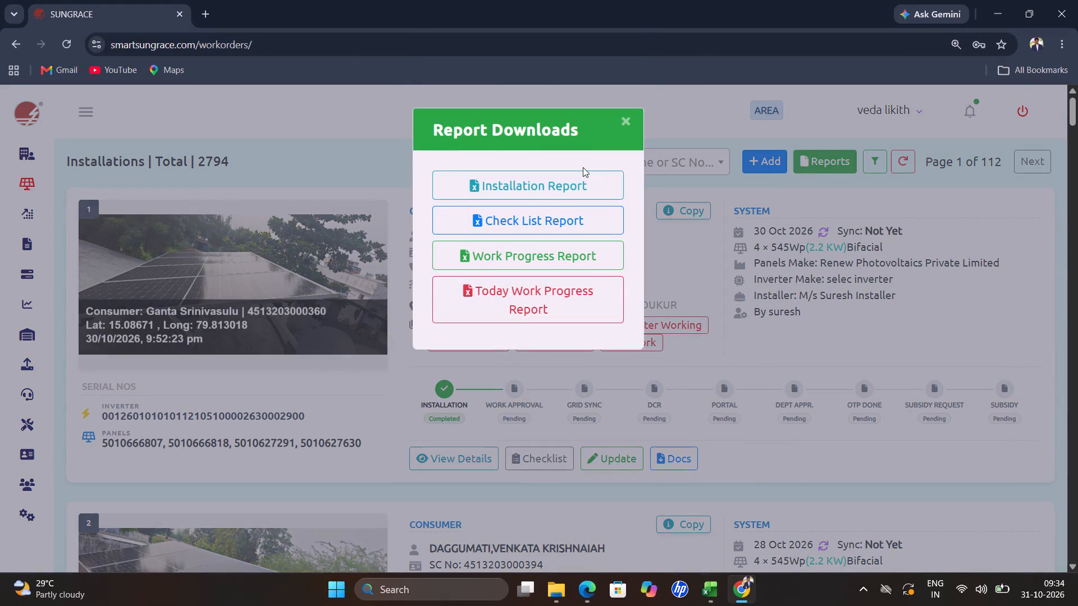
click(562, 184)
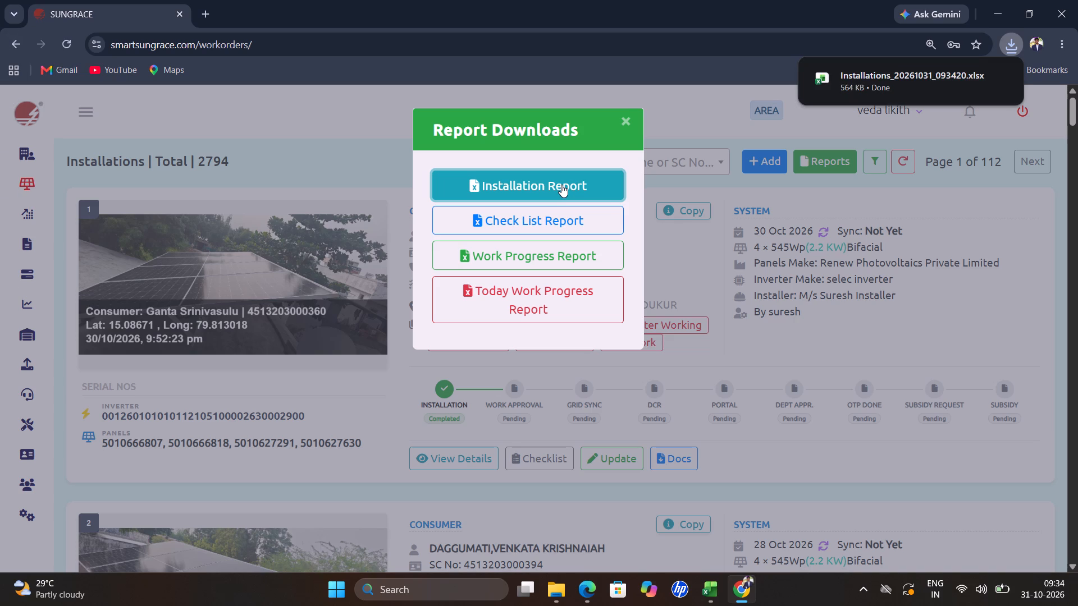
Open the downloaded Installations_20261031_093420.xlsx report in Excel and enable editing.
triple_click(904, 81)
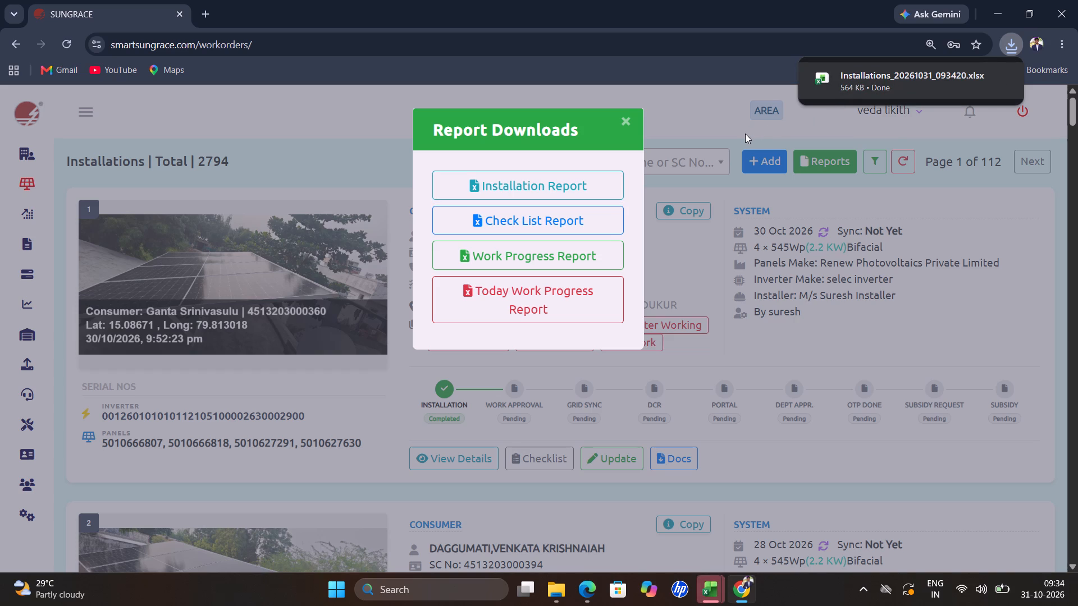
double_click(874, 77)
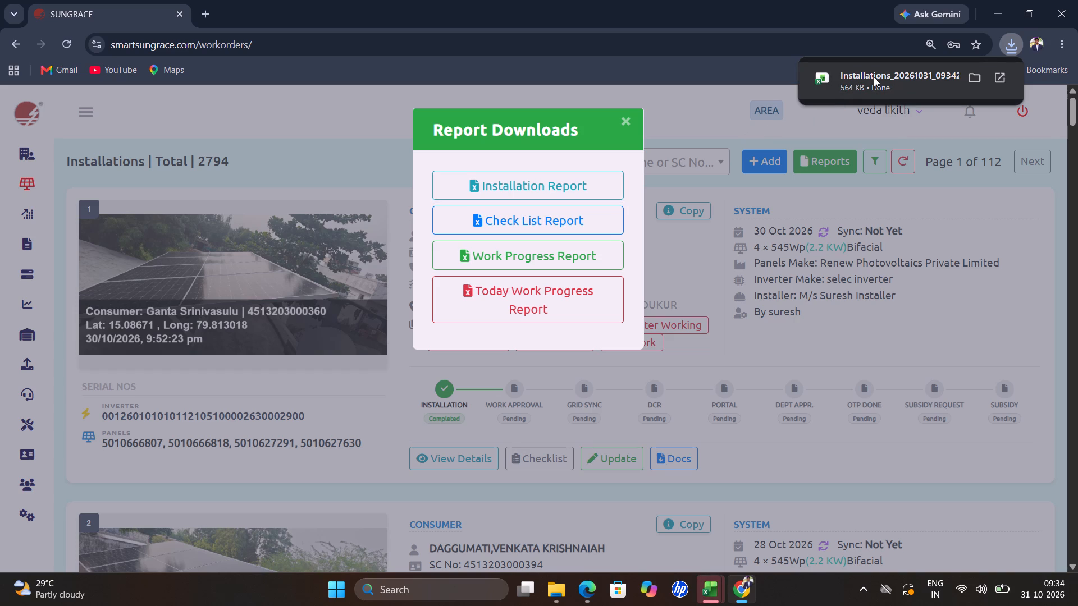
triple_click(874, 77)
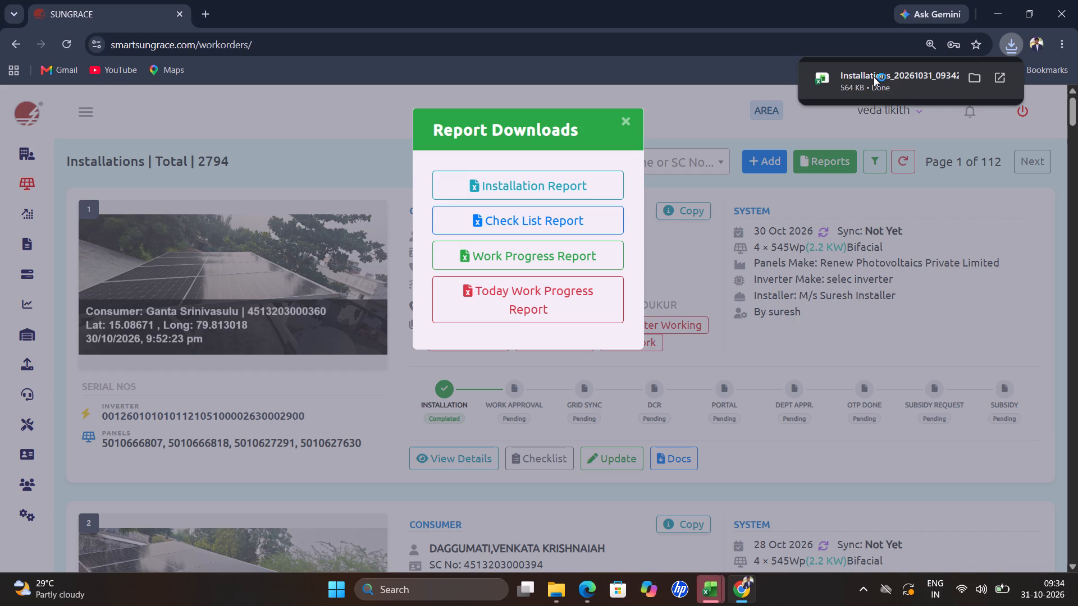
click(874, 77)
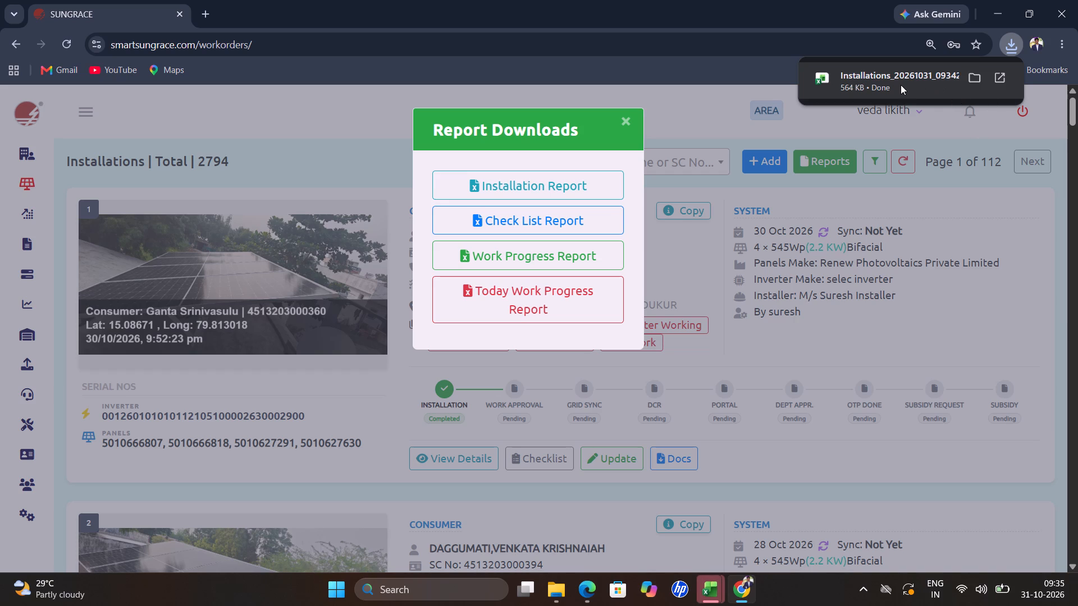
right_click(901, 85)
click(915, 107)
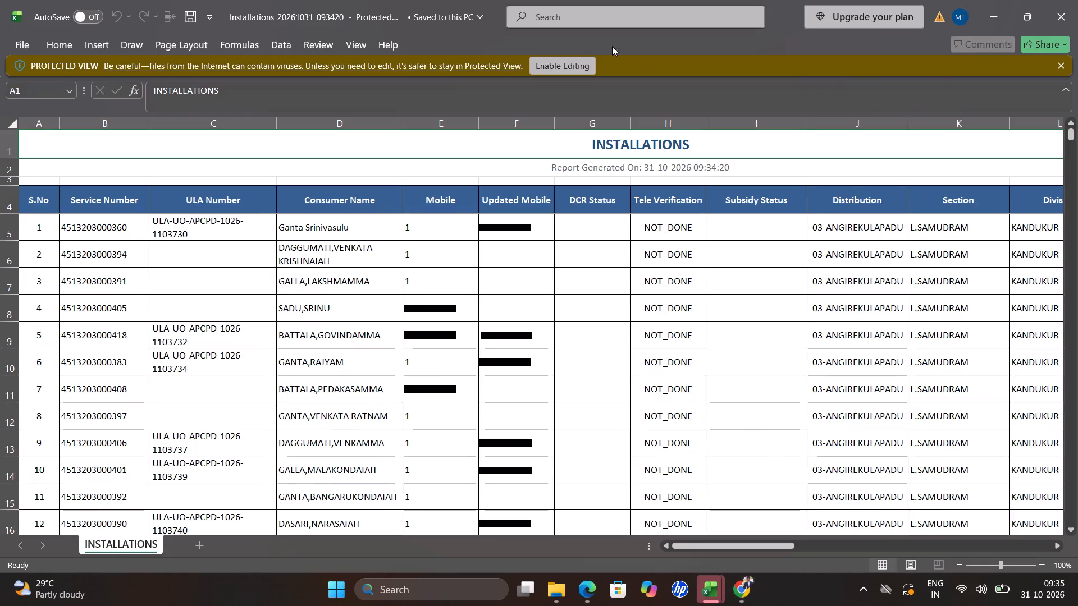
click(589, 63)
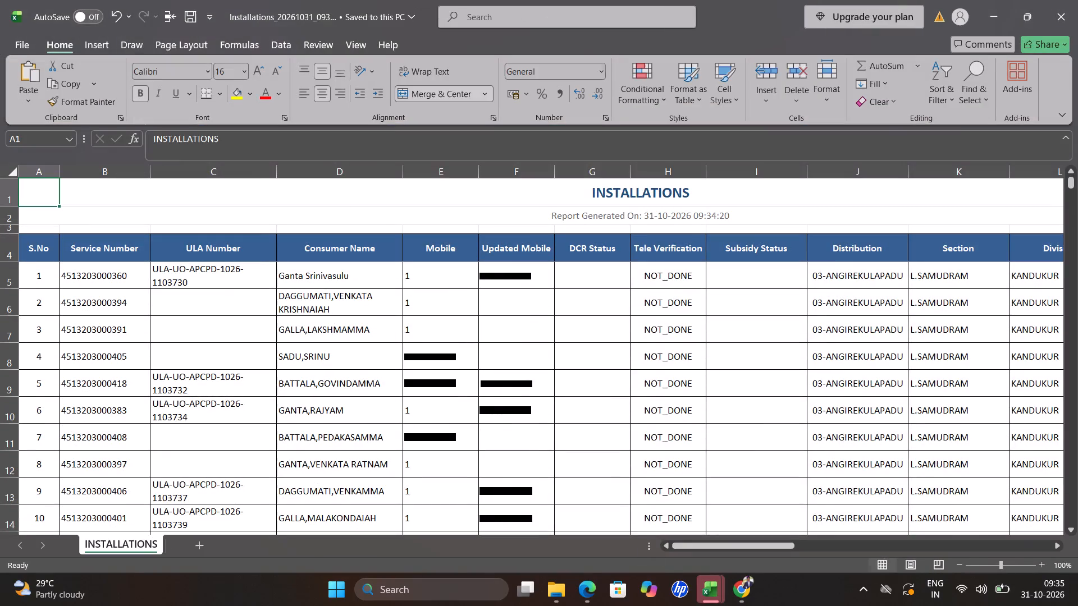
Add filters to the header row (row 4) of the INSTALLATIONS sheet.
click(17, 249)
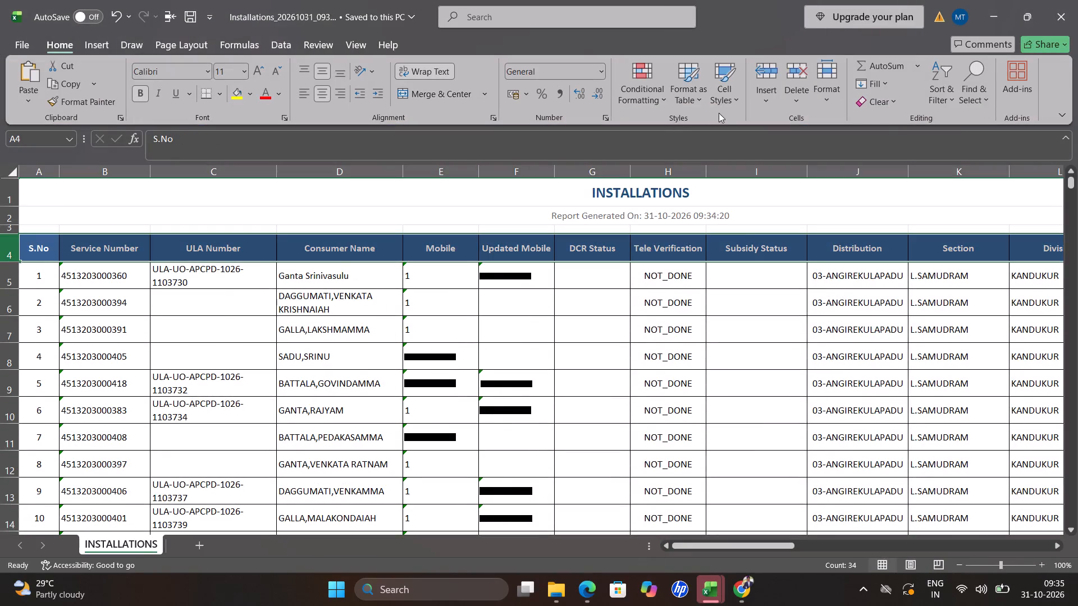
click(938, 93)
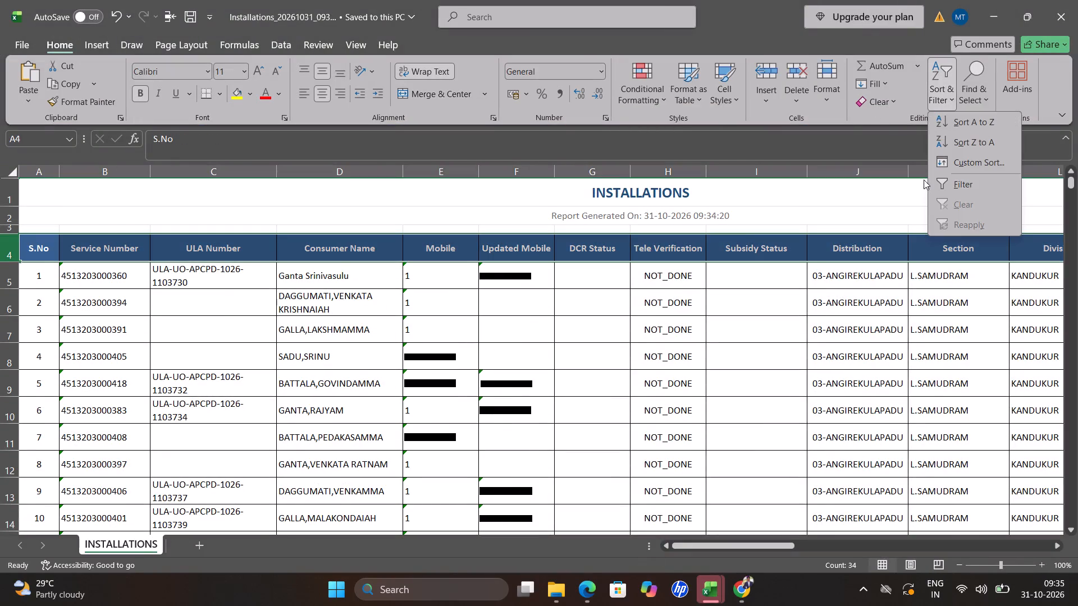
click(945, 179)
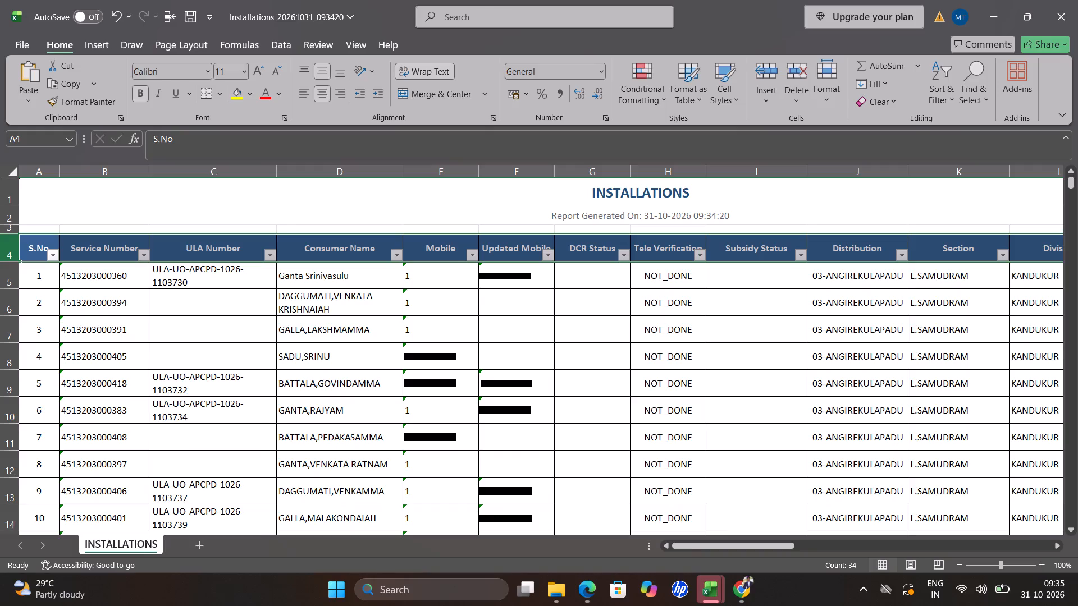
Filter the ULA Number column to exclude blanks.
click(270, 256)
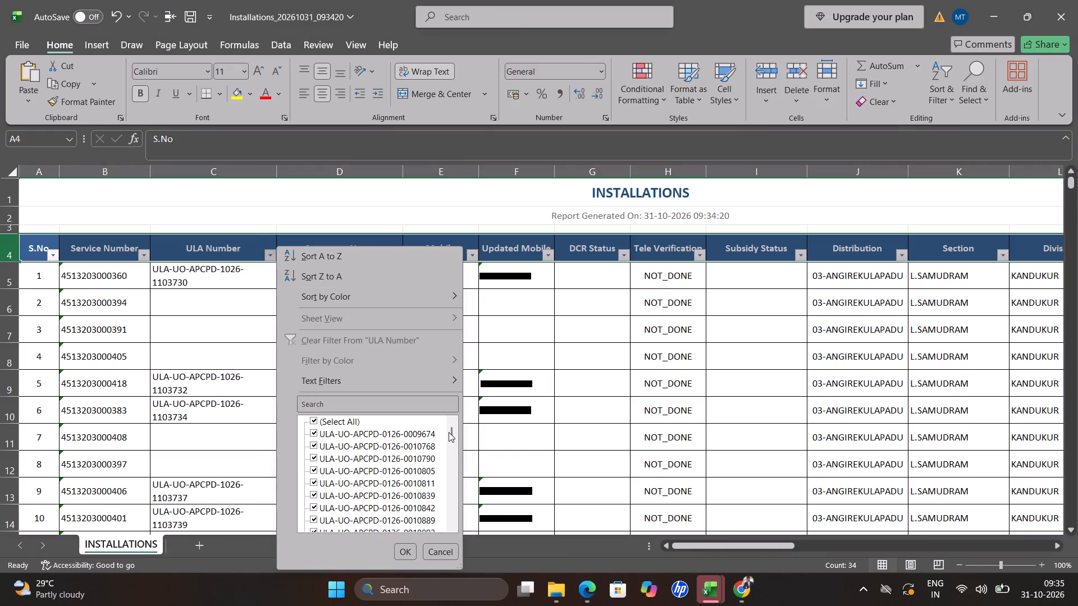
drag(449, 432, 433, 536)
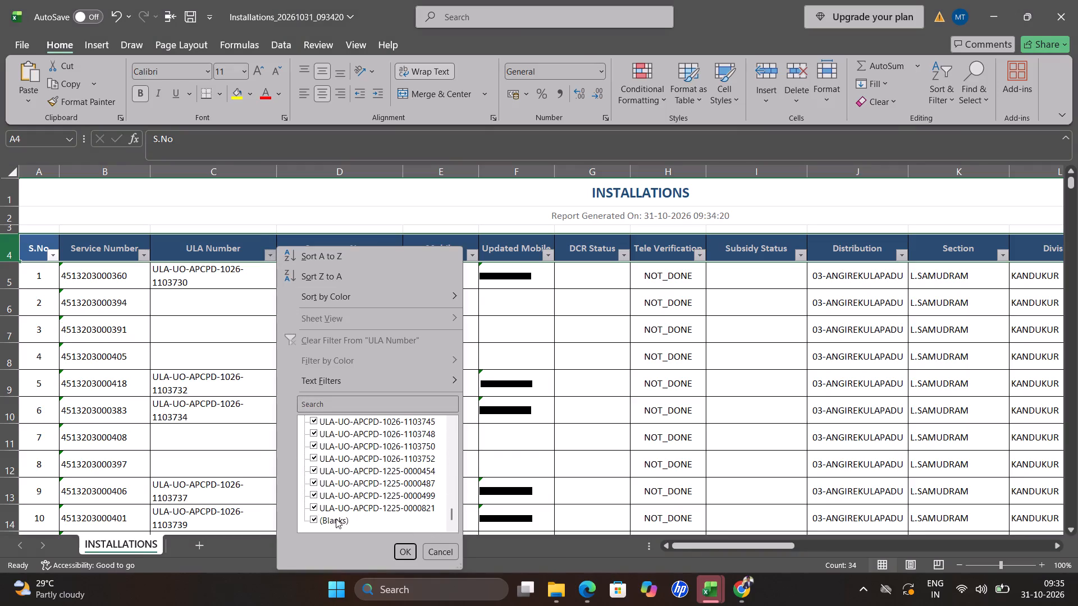
click(335, 521)
click(404, 554)
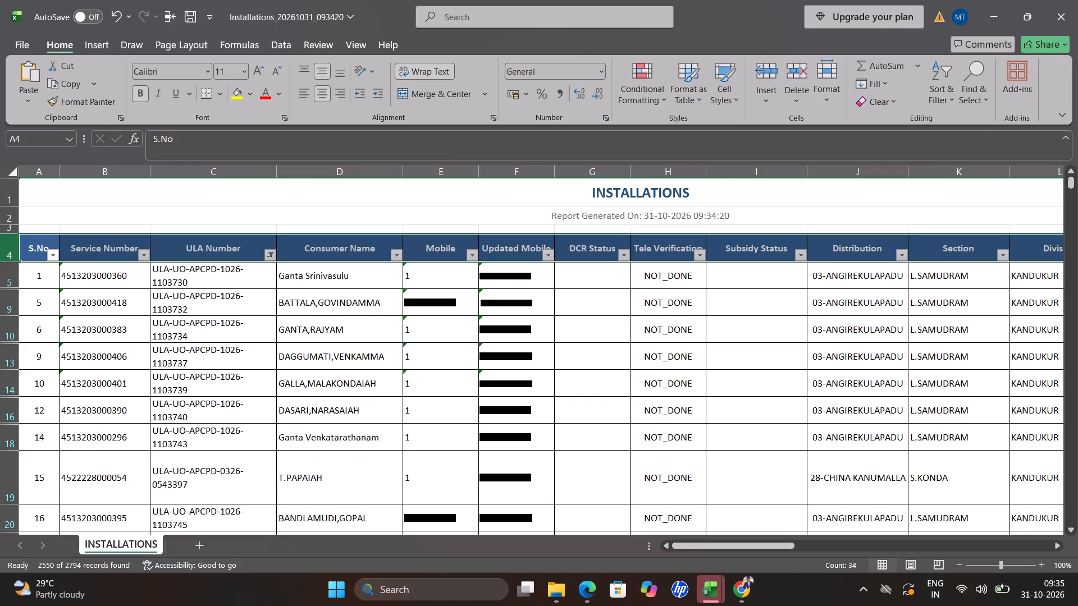
Look through the installation rows that have a ULA number.
scroll(635, 328, down, 12)
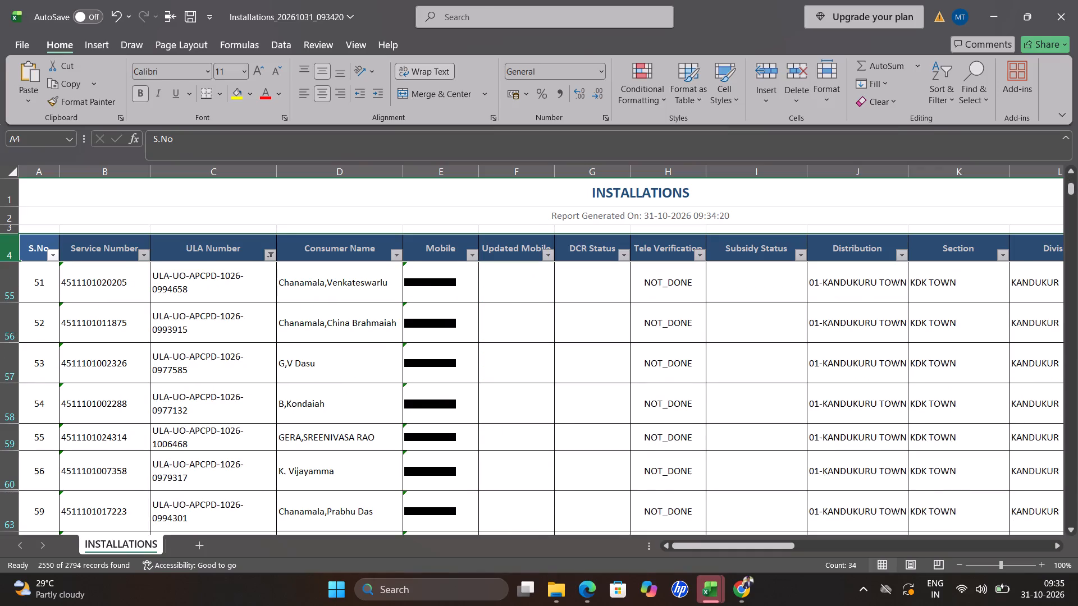
scroll(632, 325, down, 4)
scroll(632, 325, up, 5)
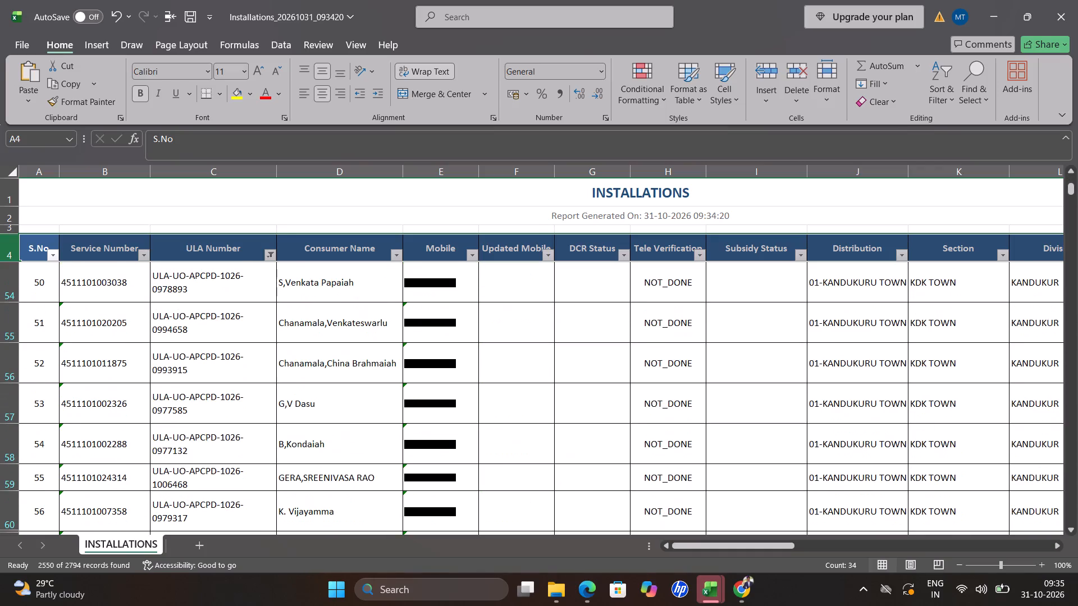
scroll(632, 325, up, 13)
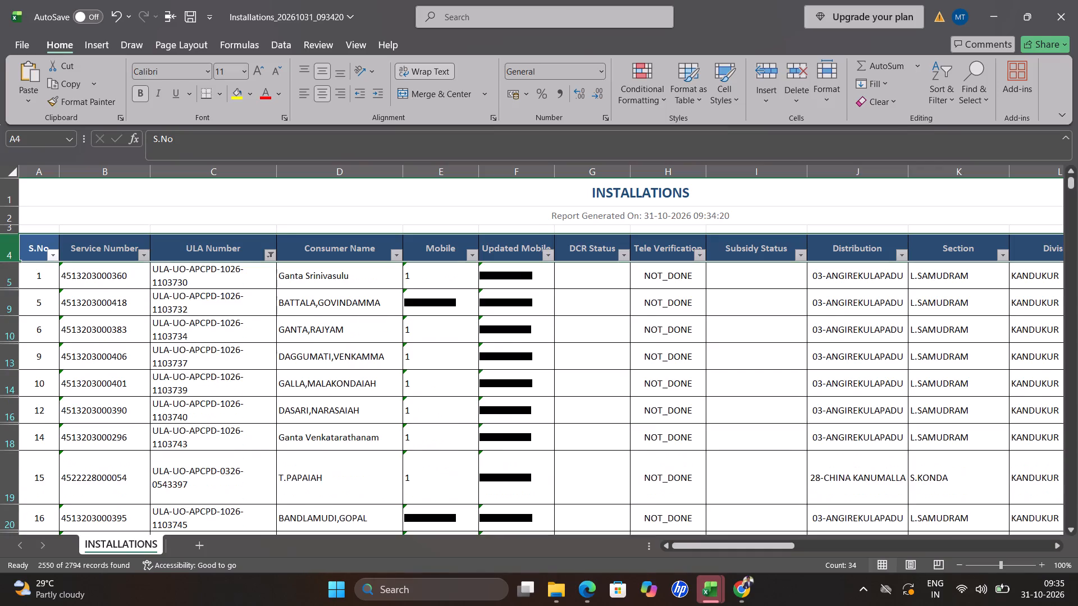
scroll(632, 325, up, 9)
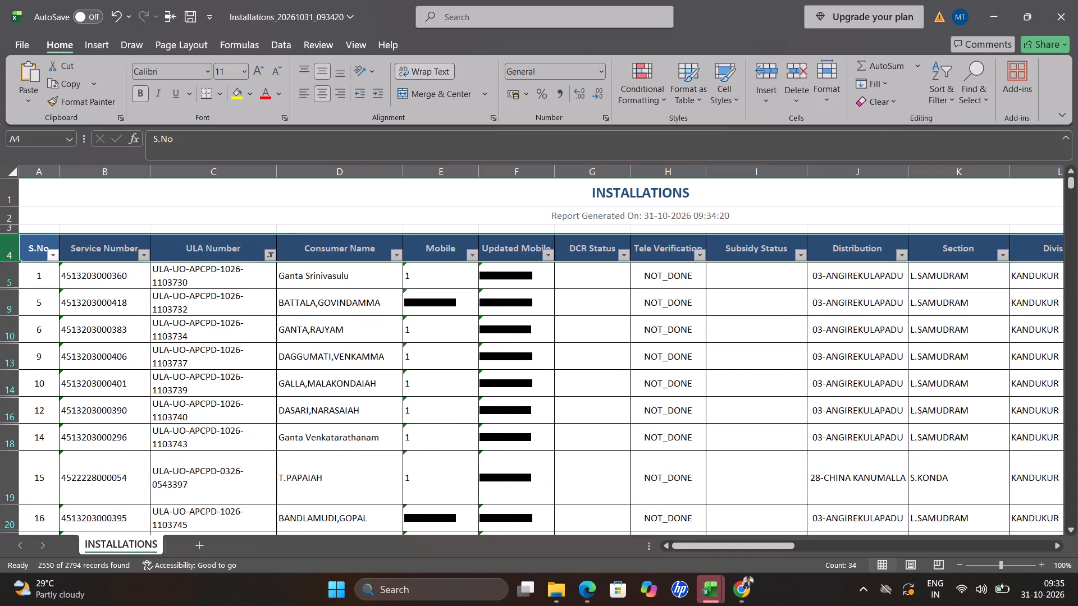
Filter the DCR Status column to exclude Done, keeping only the blank entries.
double_click(626, 254)
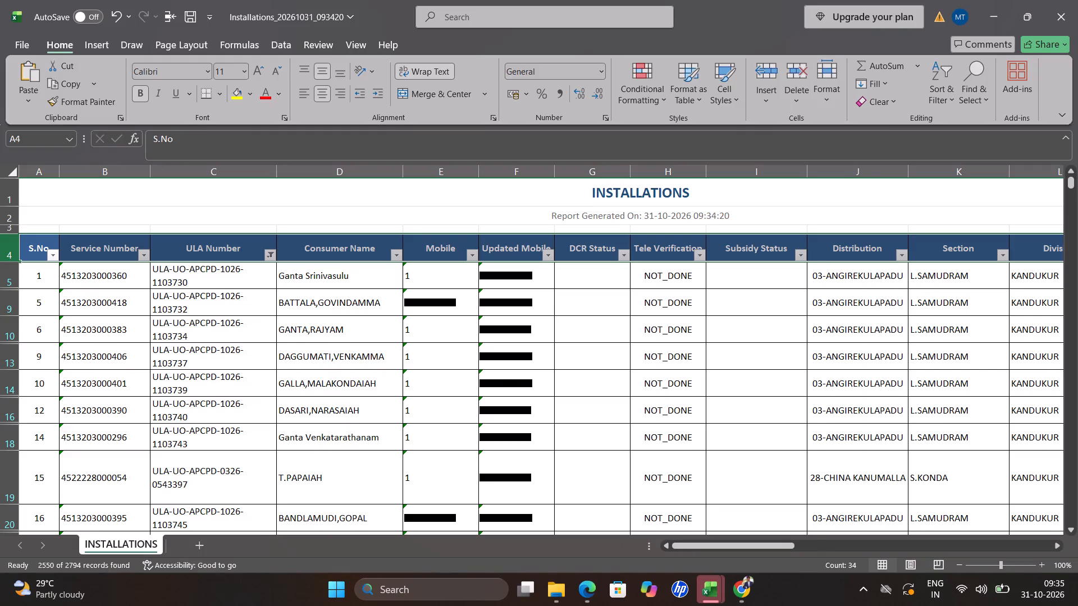
click(624, 258)
click(671, 434)
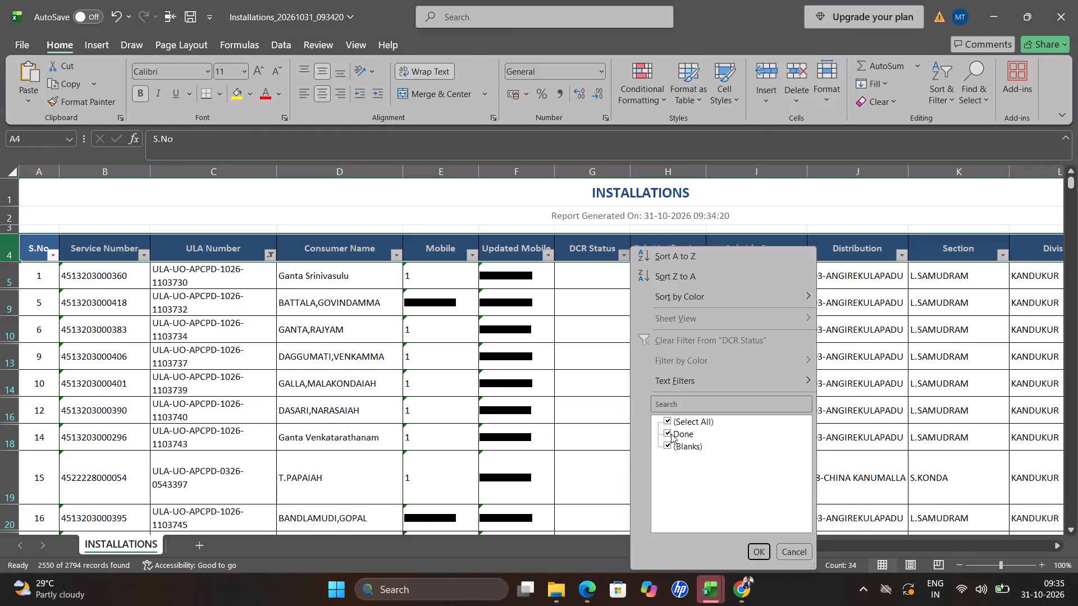
double_click(751, 552)
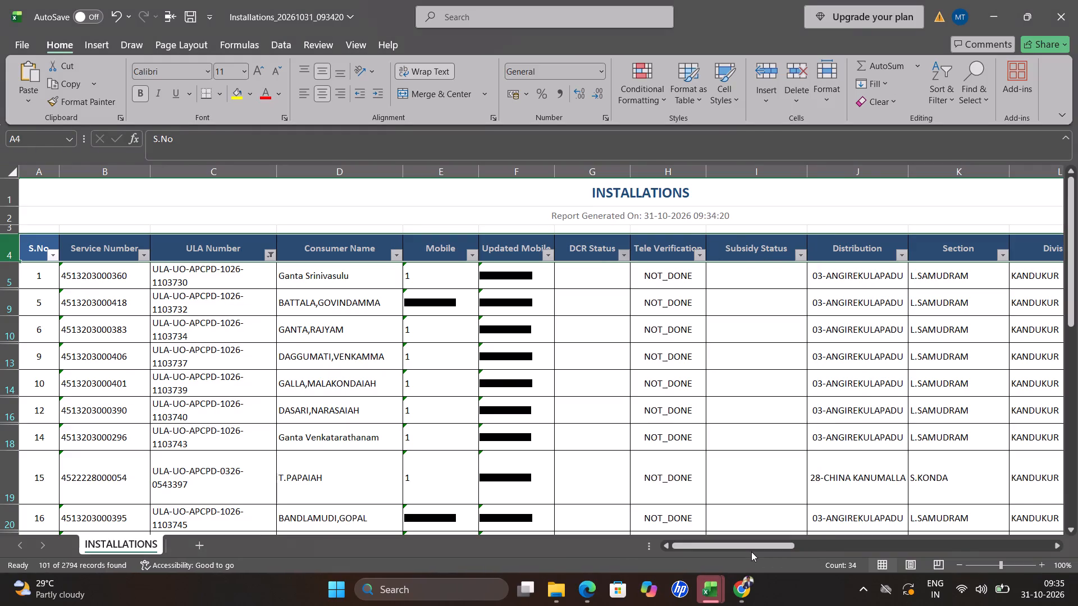
Review the filtered list of installations that have a ULA number but a blank DCR status.
scroll(575, 286, down, 7)
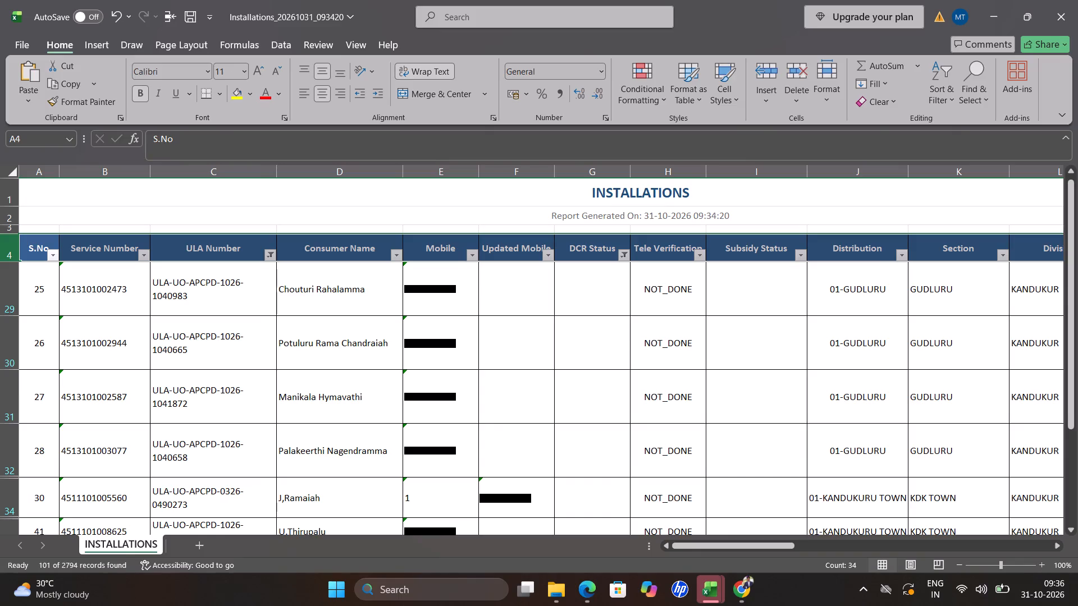
scroll(659, 313, down, 2)
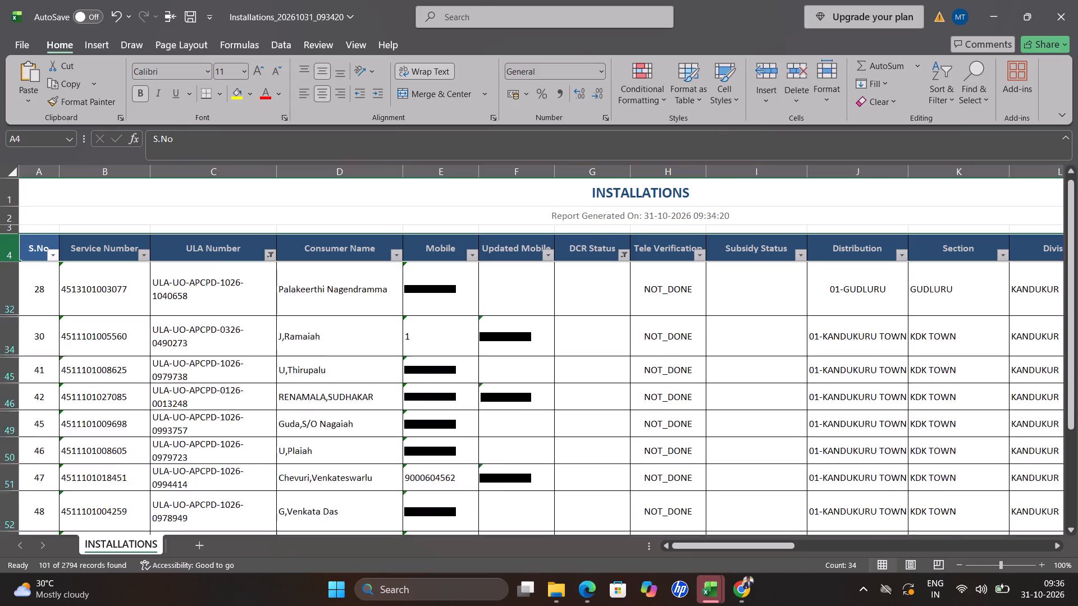
scroll(659, 313, down, 3)
scroll(601, 311, down, 19)
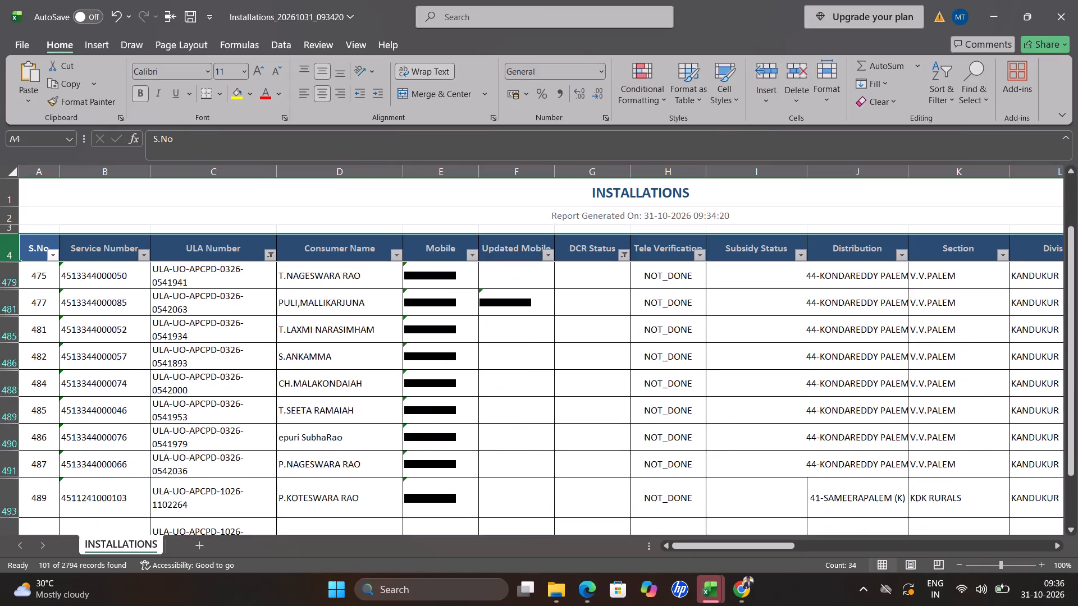
scroll(600, 312, down, 19)
scroll(601, 311, down, 4)
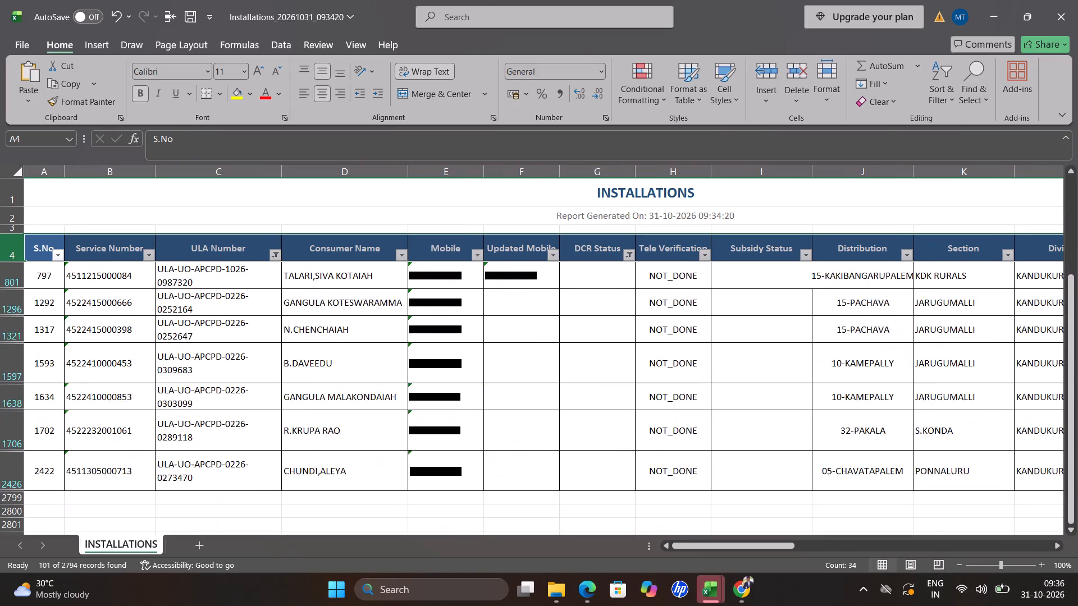
scroll(601, 311, down, 5)
scroll(601, 311, up, 17)
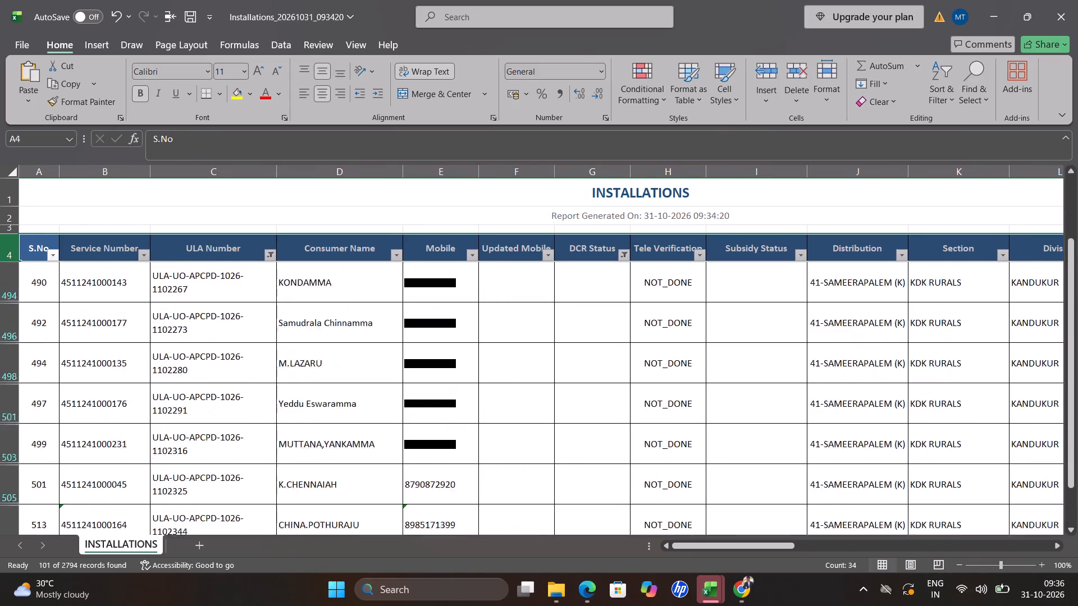
scroll(601, 311, up, 20)
scroll(601, 311, up, 9)
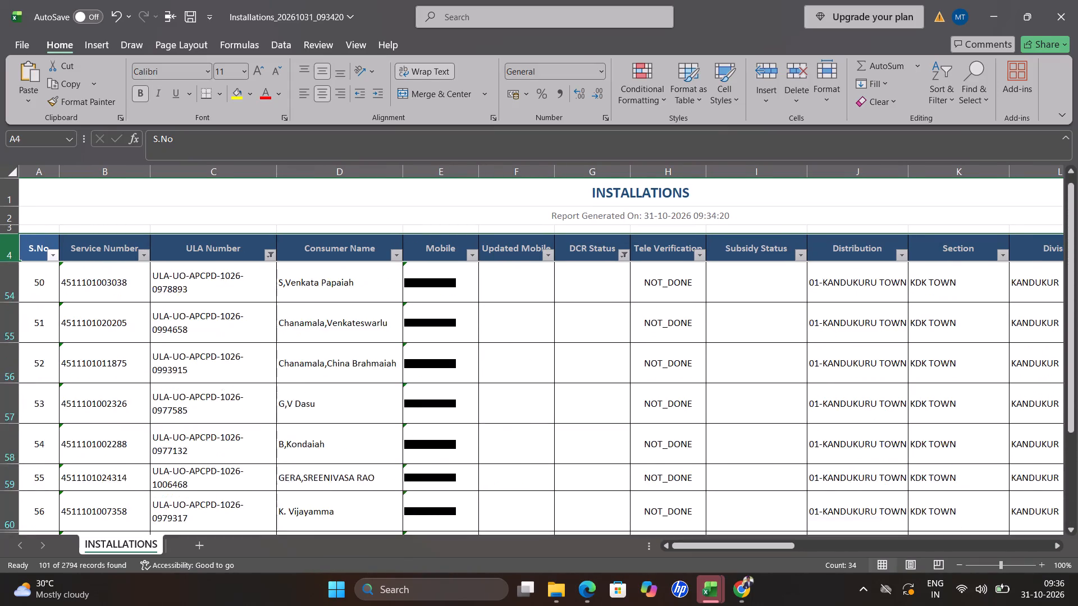
scroll(601, 311, up, 12)
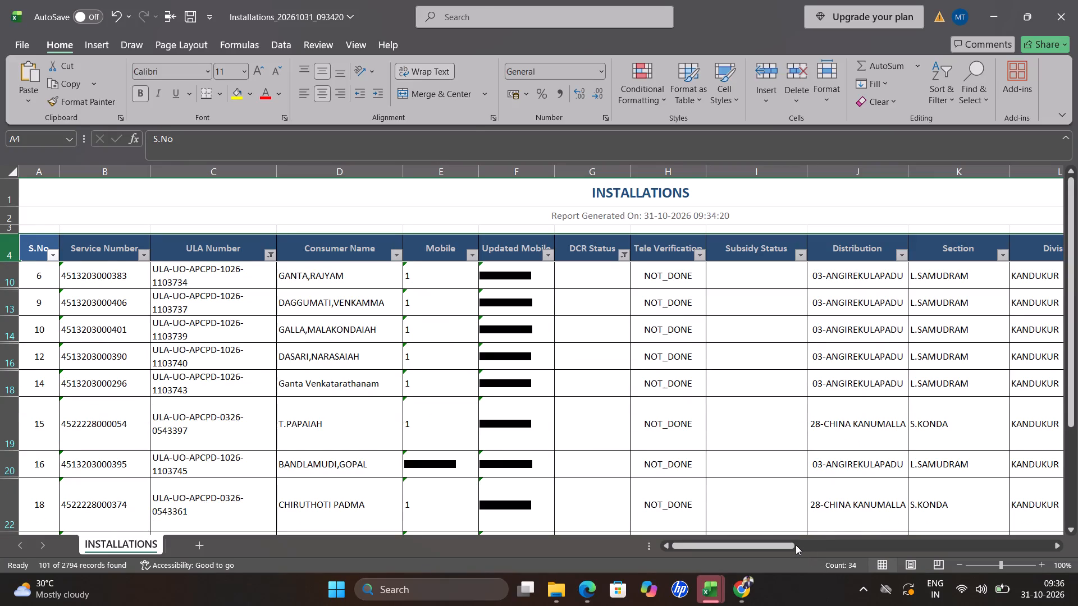
drag(793, 544, 861, 552)
drag(862, 553, 888, 559)
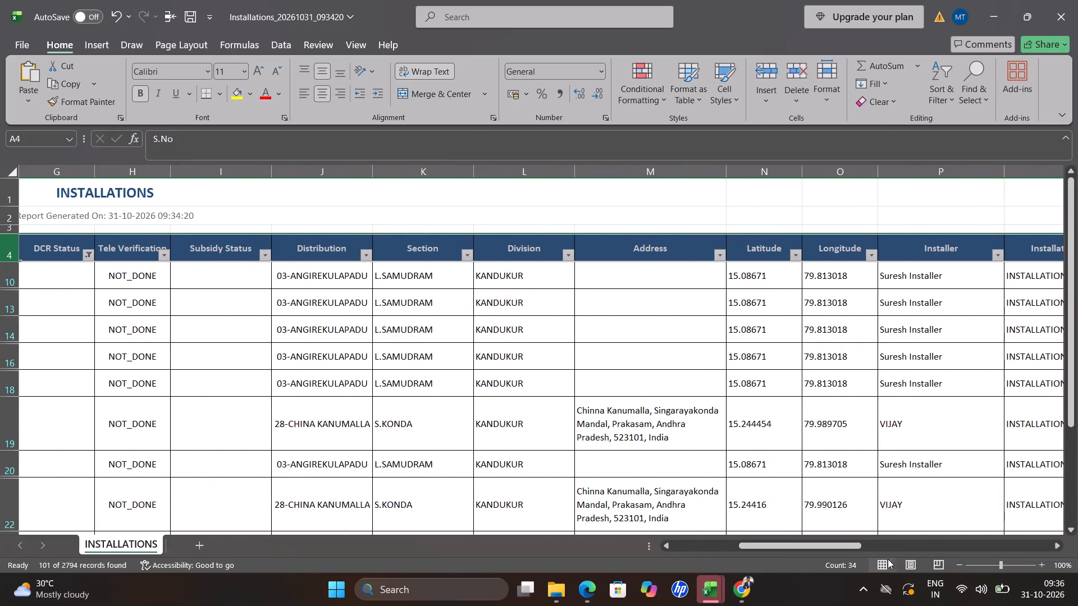
drag(888, 559, 906, 562)
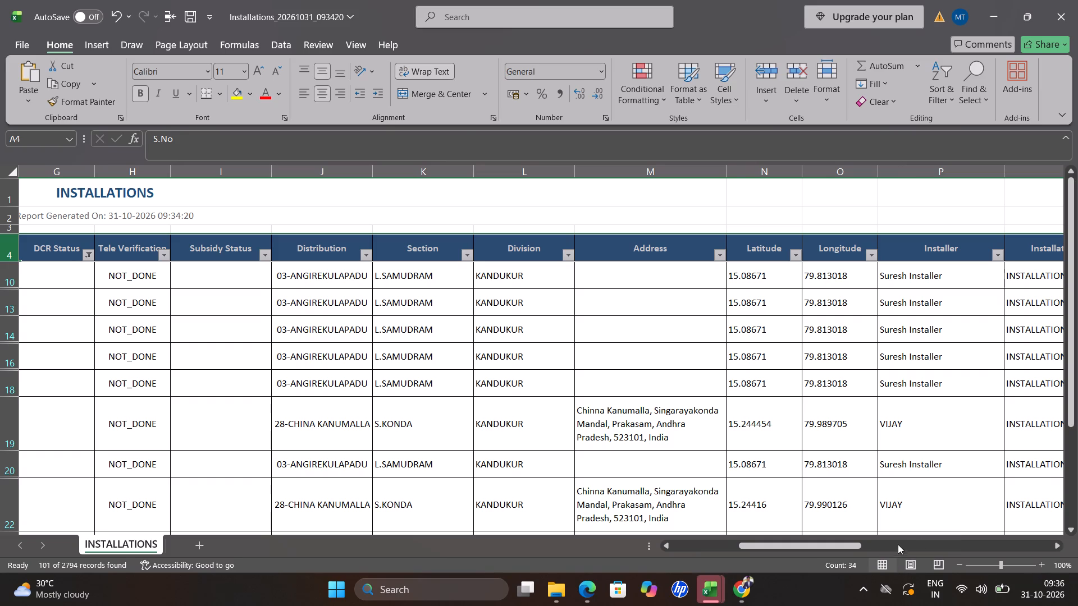
drag(856, 542, 931, 549)
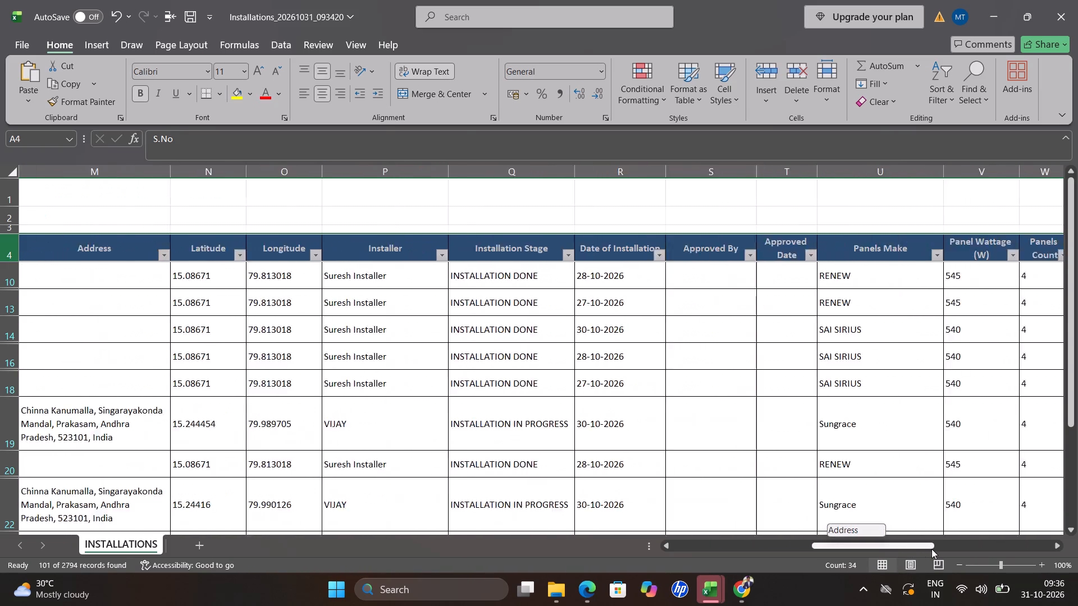
drag(931, 549, 971, 554)
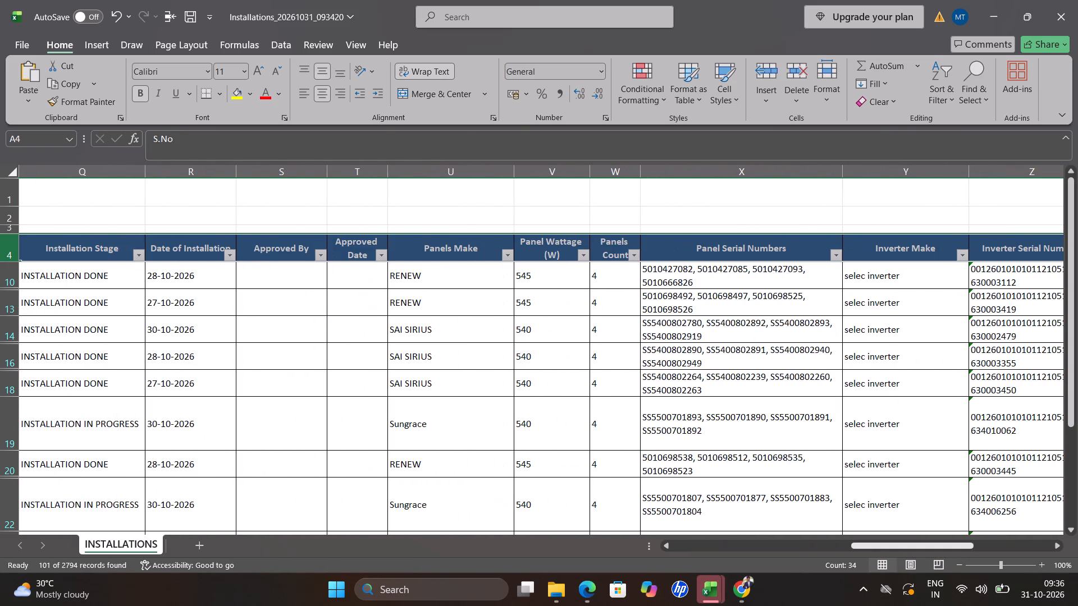
click(836, 255)
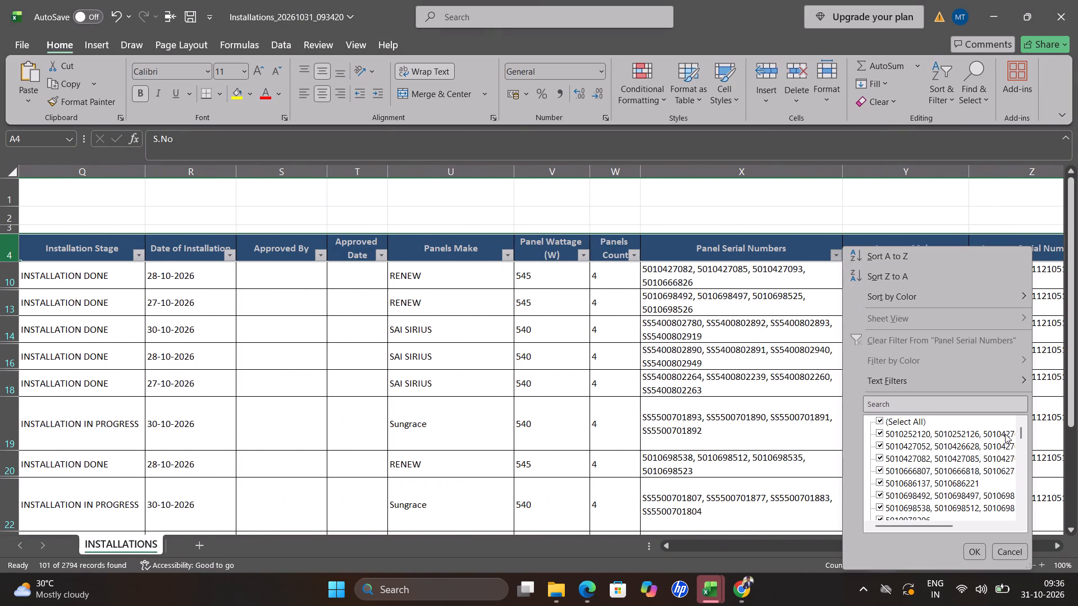
click(934, 484)
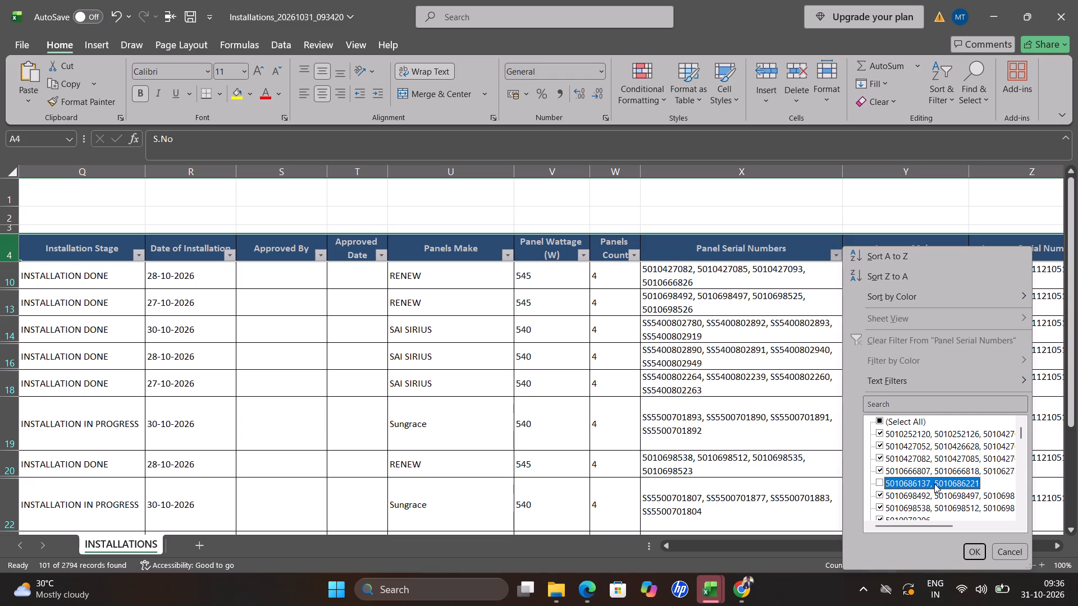
scroll(945, 489, down, 1)
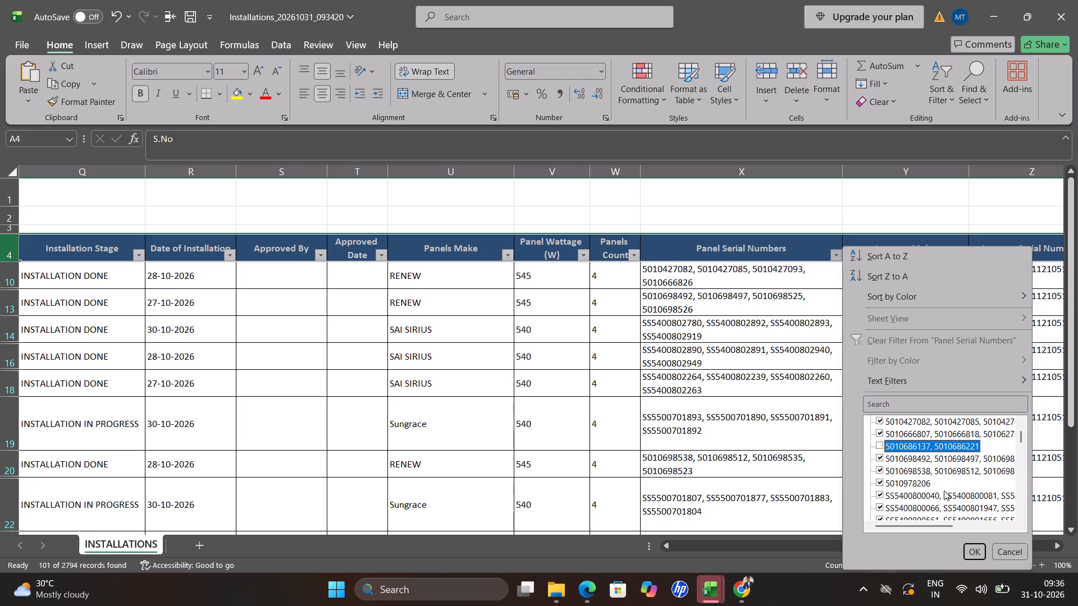
click(908, 479)
scroll(962, 474, down, 1)
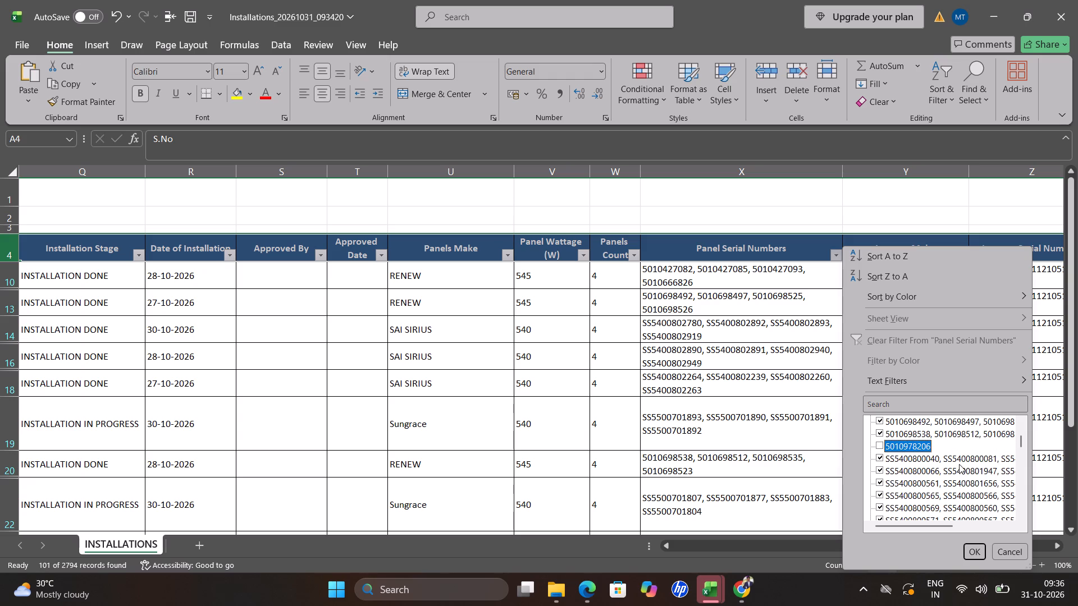
scroll(957, 466, down, 1)
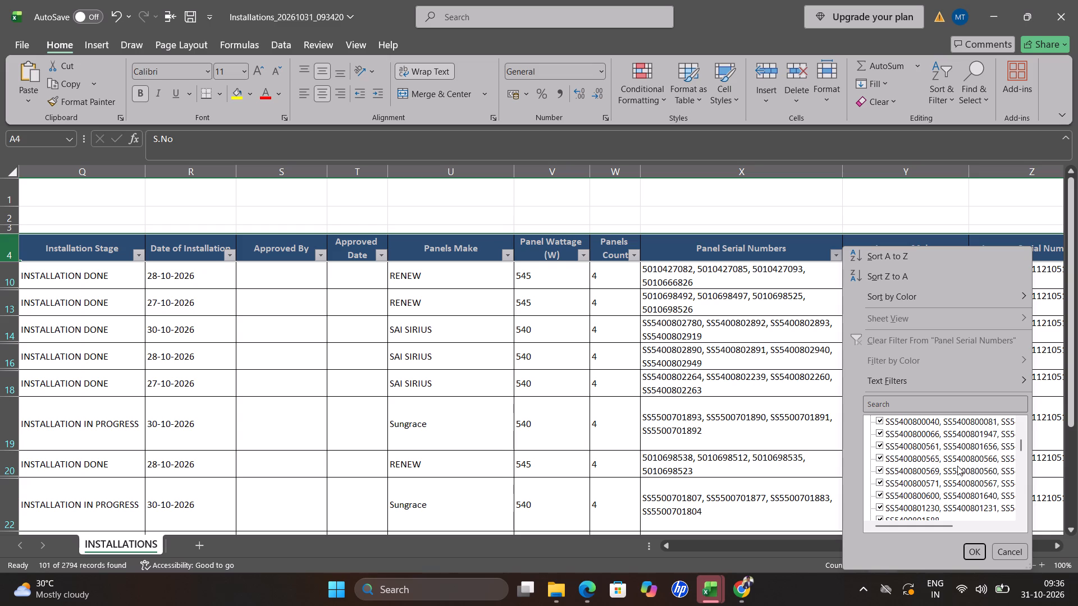
scroll(955, 479, down, 2)
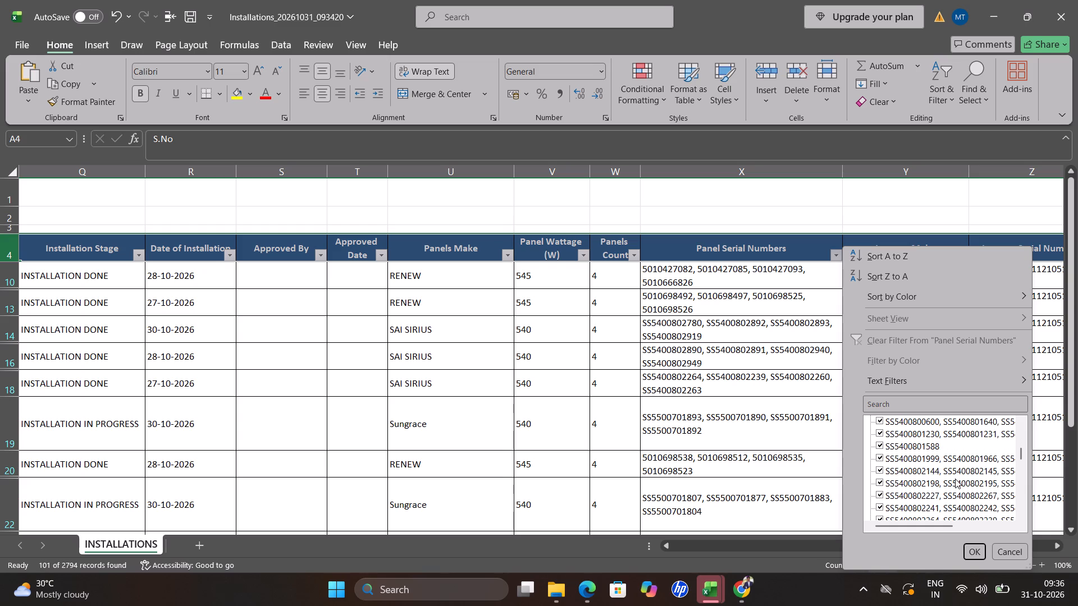
click(910, 444)
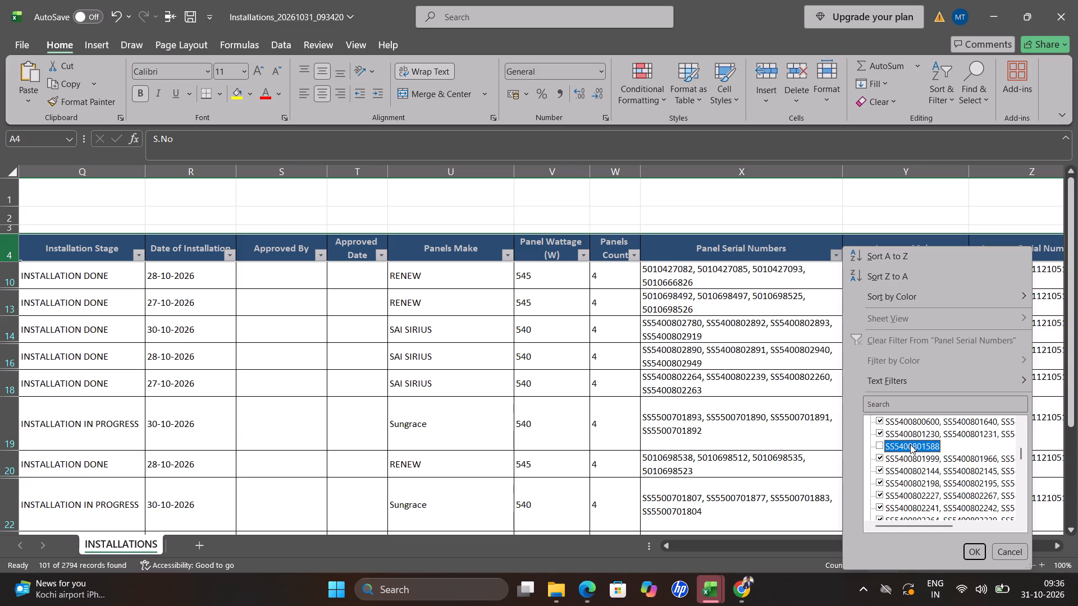
Check the rest of the Panel Serial Numbers filter values and exclude the blanks as well.
drag(927, 525, 980, 542)
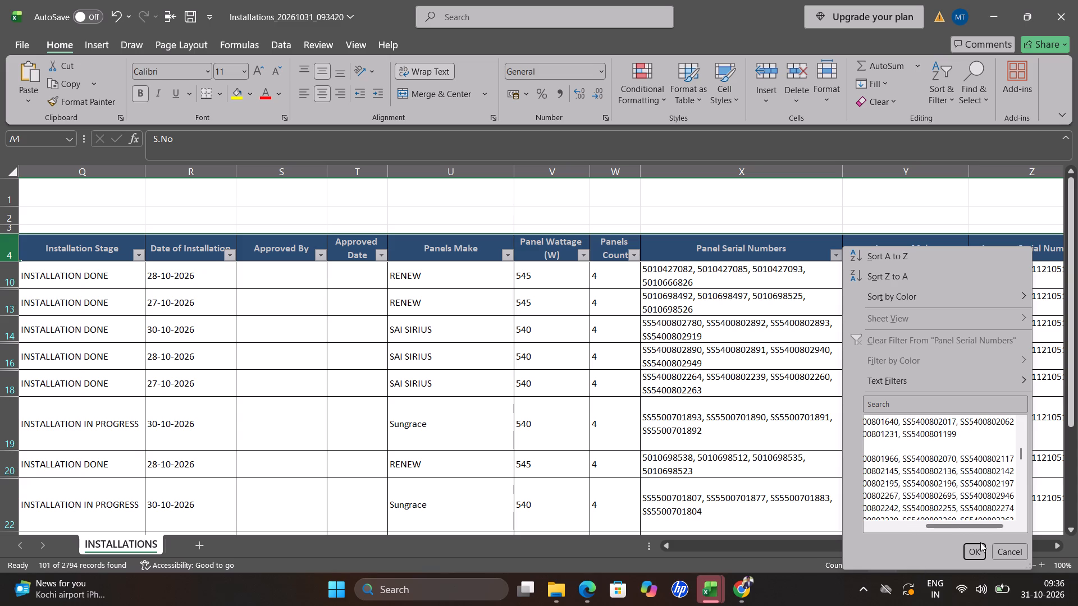
drag(980, 542, 1011, 536)
double_click(1020, 535)
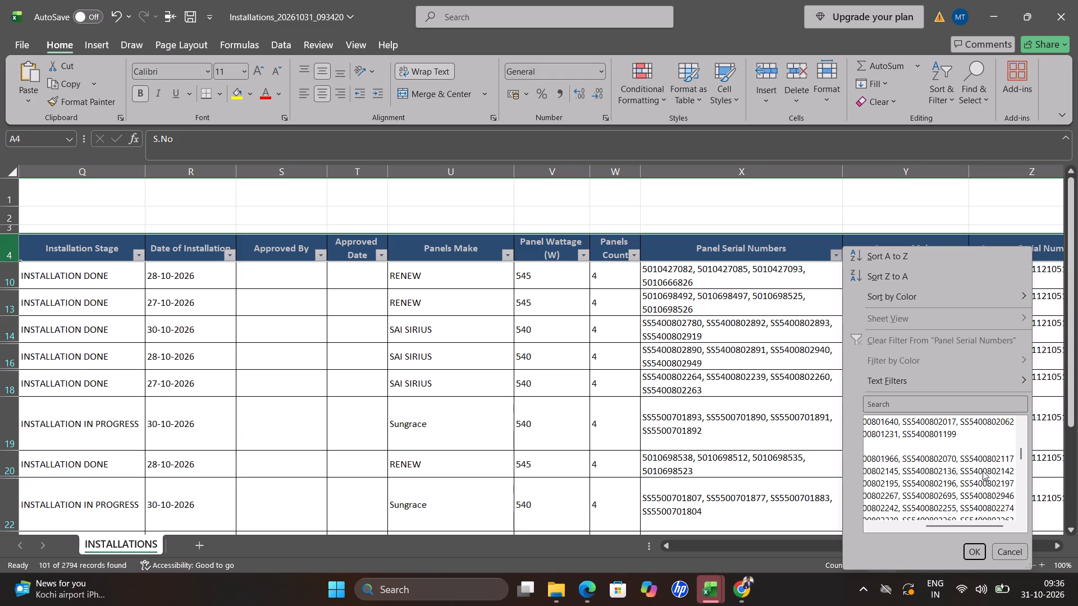
scroll(983, 471, down, 4)
scroll(921, 476, down, 12)
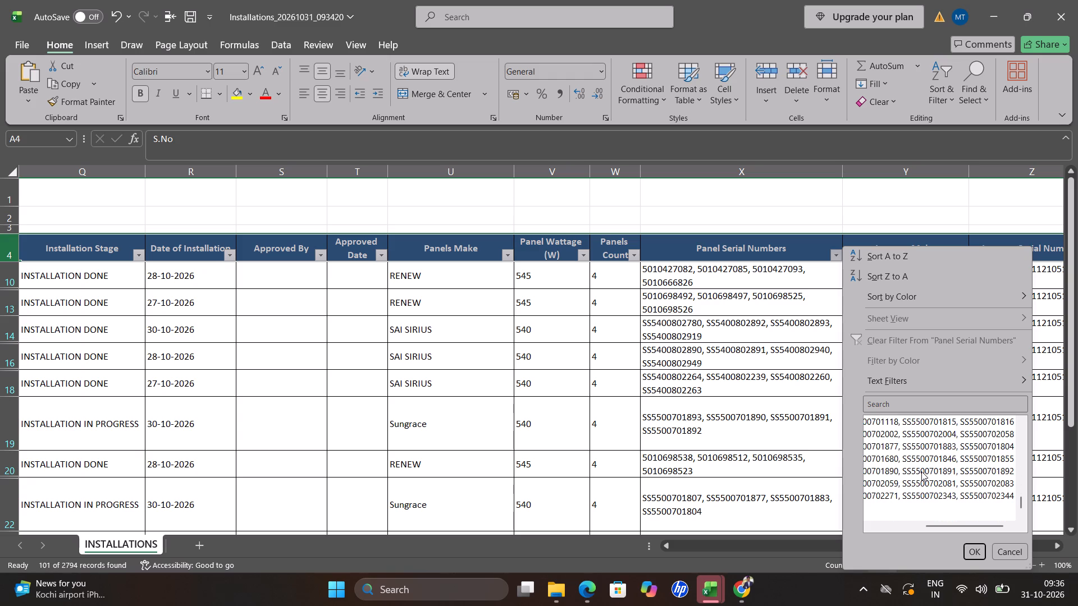
scroll(921, 471, down, 2)
drag(952, 529, 922, 534)
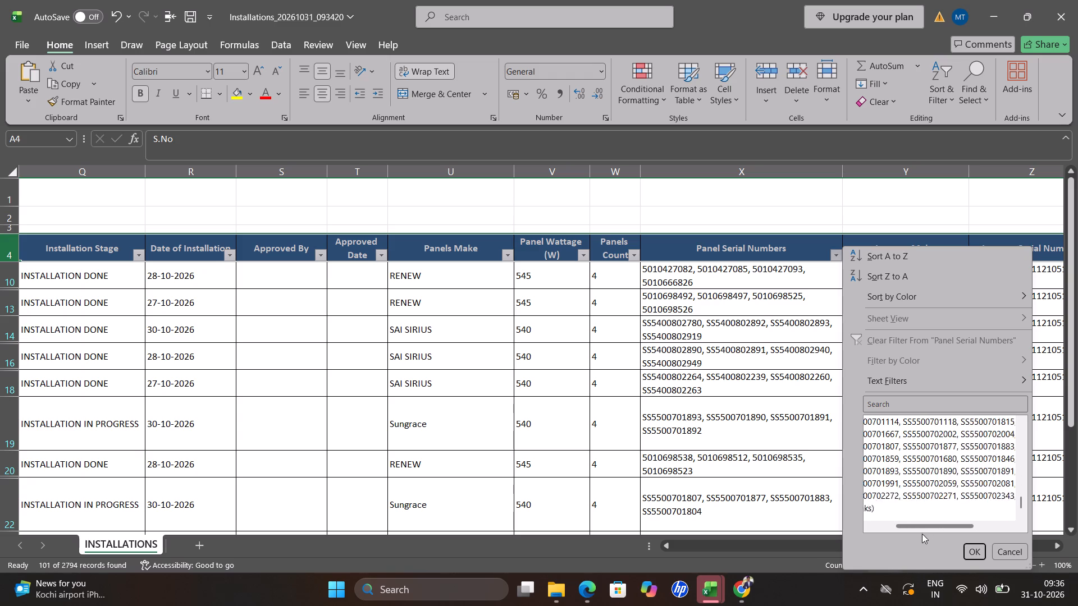
drag(922, 534, 889, 537)
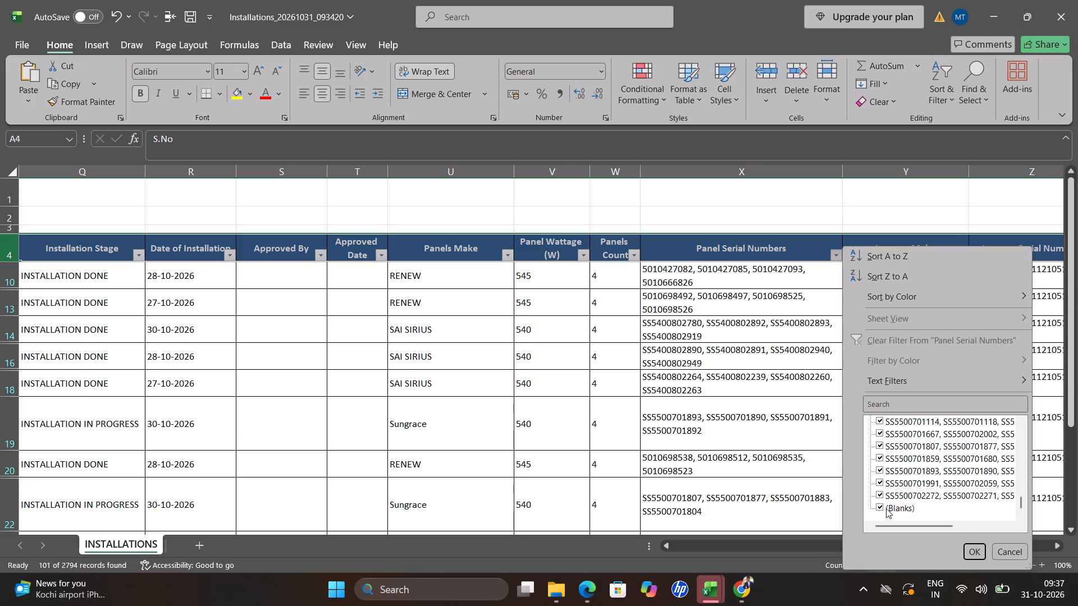
click(885, 506)
Recheck the Panel Serial Numbers filter values for incomplete serial sets and apply the filter.
drag(914, 530, 940, 529)
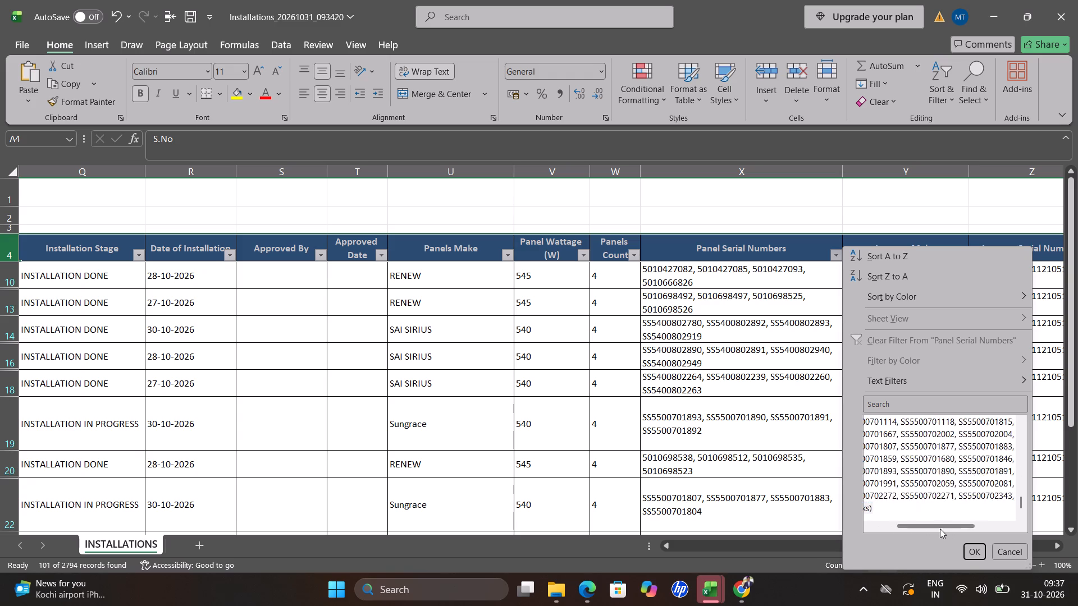
drag(940, 529, 989, 530)
scroll(974, 486, up, 2)
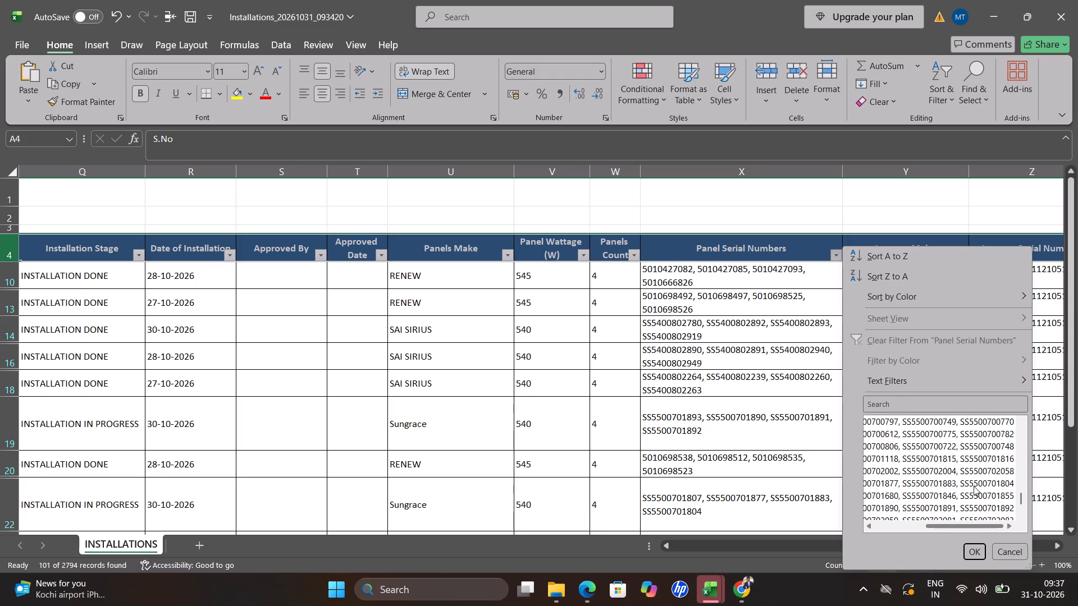
scroll(993, 470, up, 13)
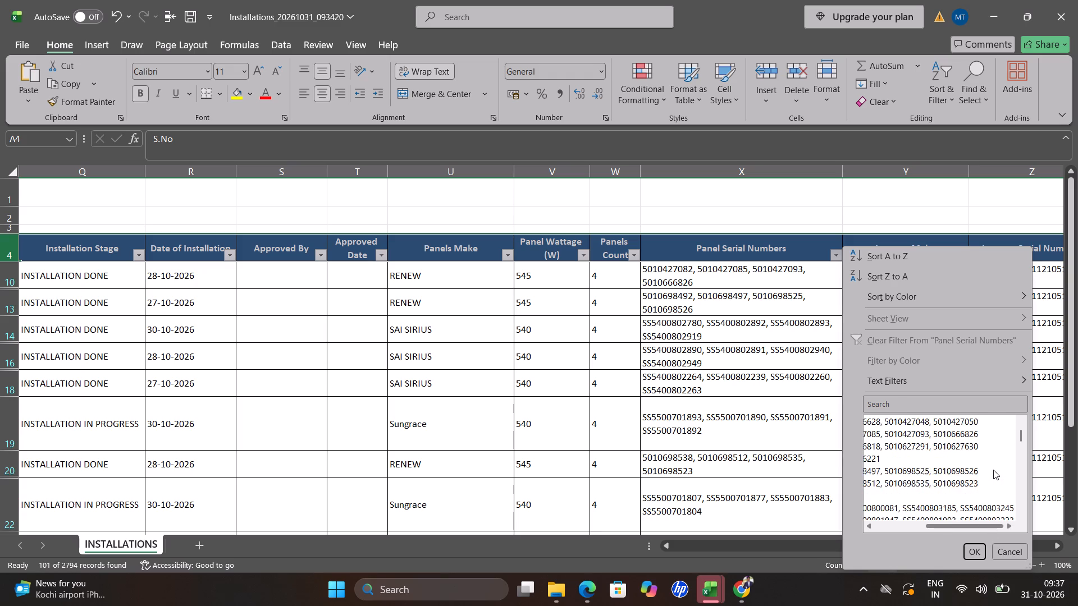
scroll(993, 470, up, 4)
drag(950, 527, 916, 531)
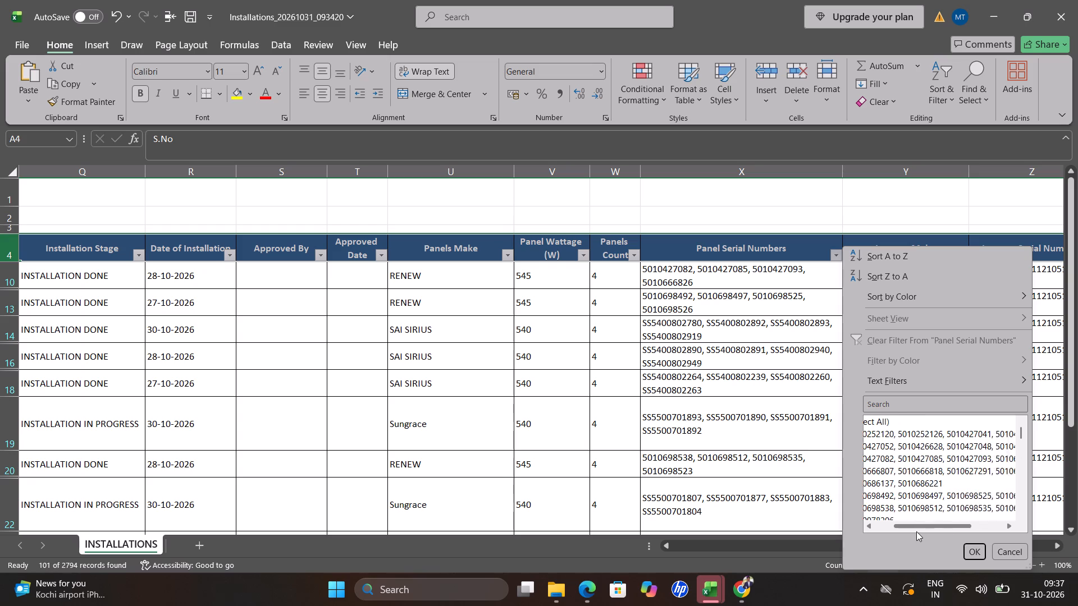
drag(916, 531, 881, 534)
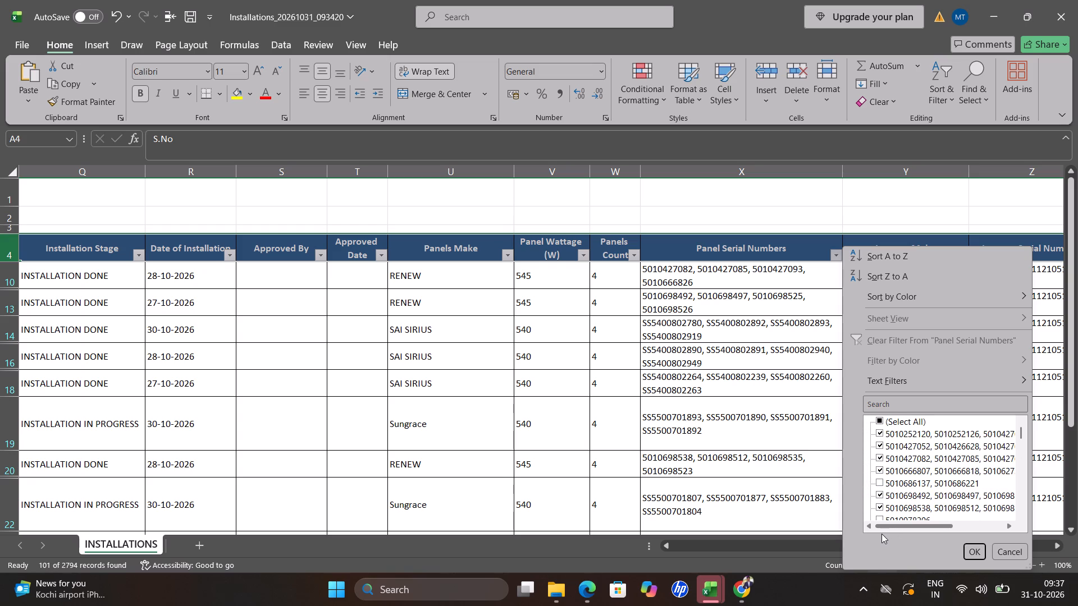
drag(881, 534, 949, 536)
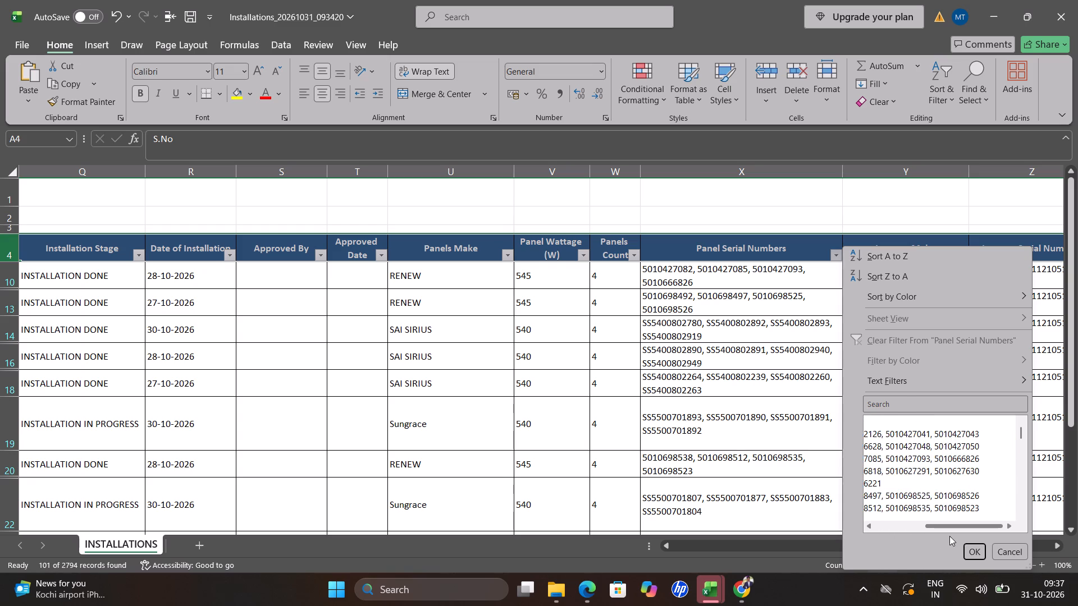
drag(949, 536, 880, 535)
drag(872, 535, 852, 535)
click(852, 535)
double_click(852, 535)
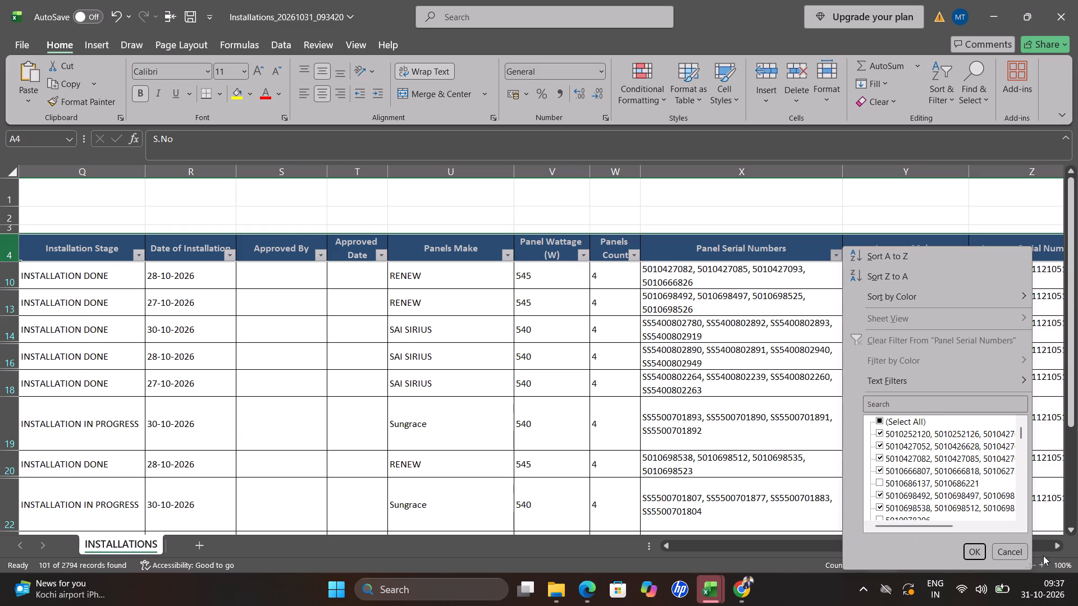
click(977, 550)
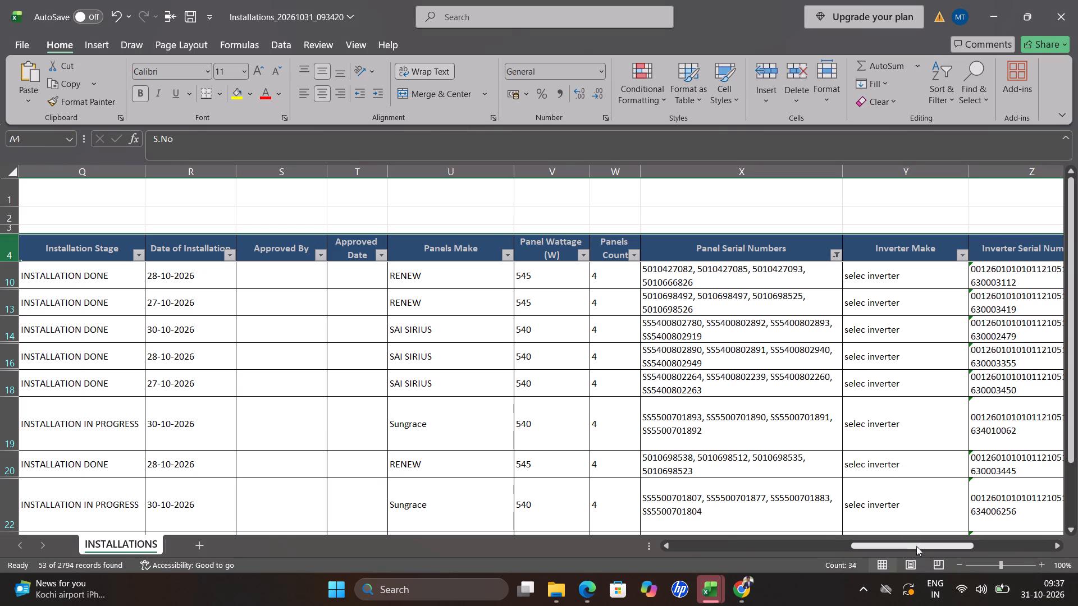
Look through the filtered installation rows, examining their panel counts and panel serial numbers down to the last row.
scroll(705, 337, down, 3)
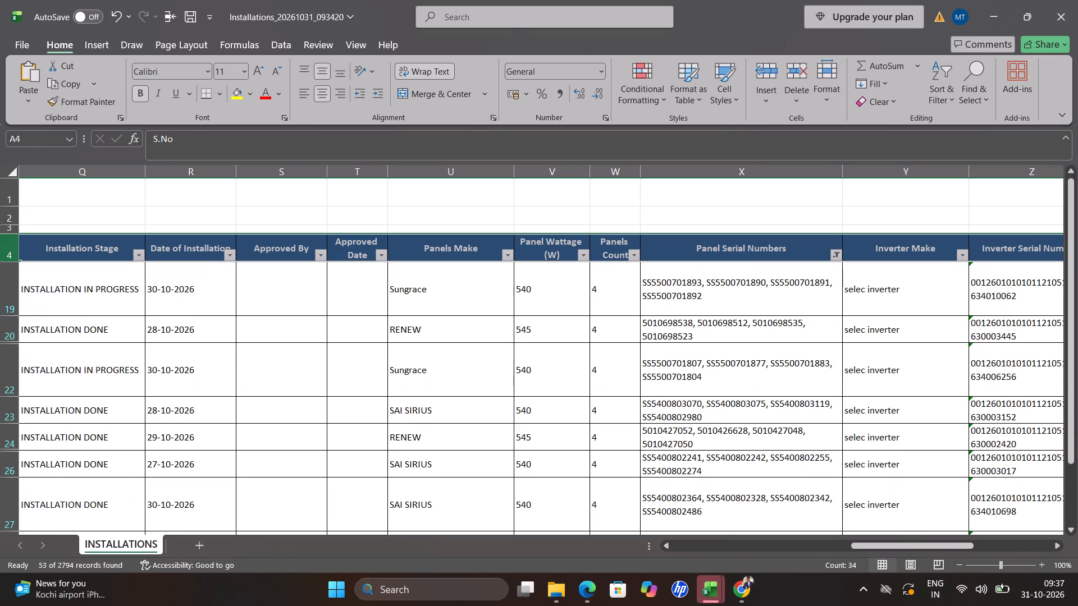
scroll(704, 338, down, 7)
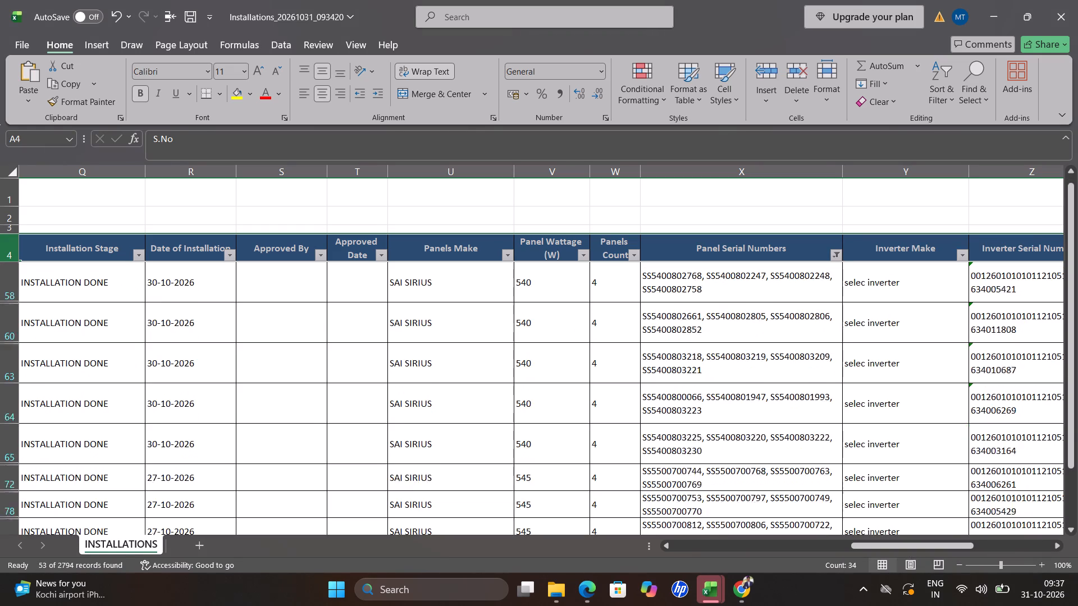
scroll(704, 333, down, 9)
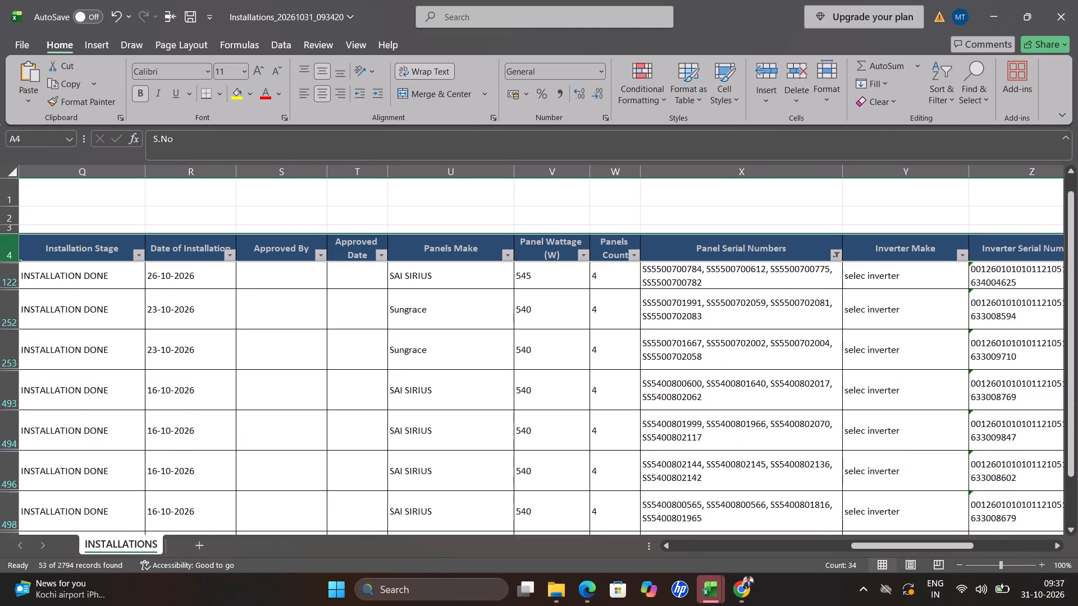
scroll(707, 330, down, 6)
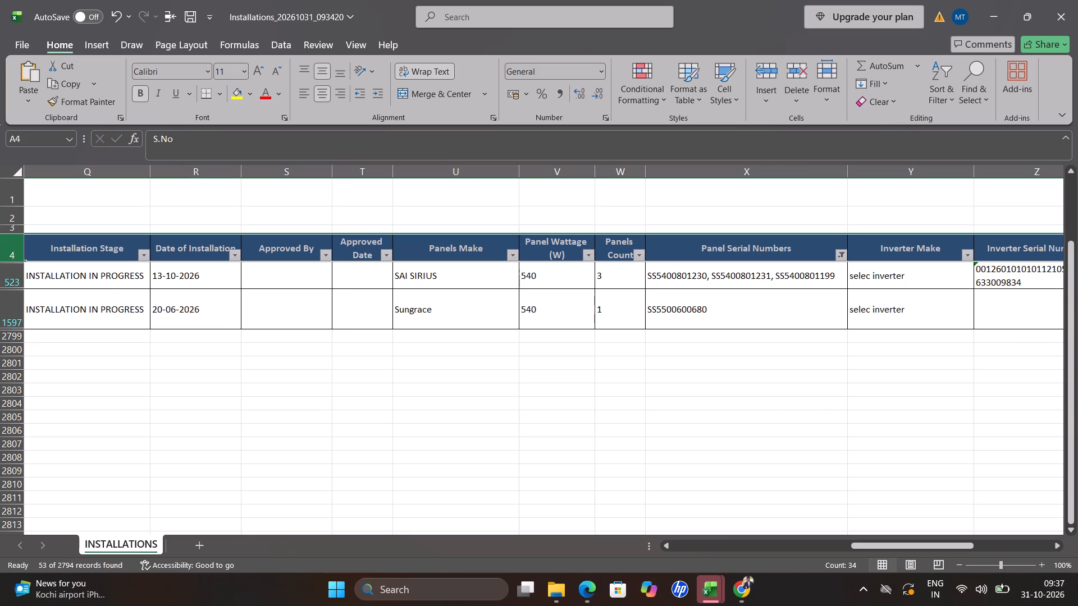
click(841, 255)
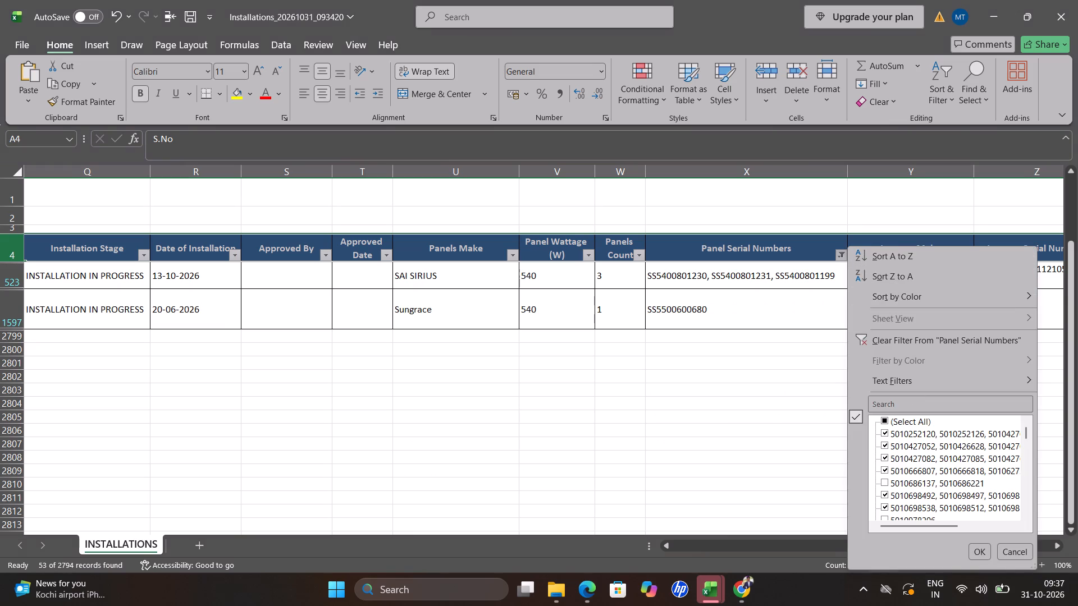
scroll(920, 447, down, 4)
scroll(922, 451, up, 1)
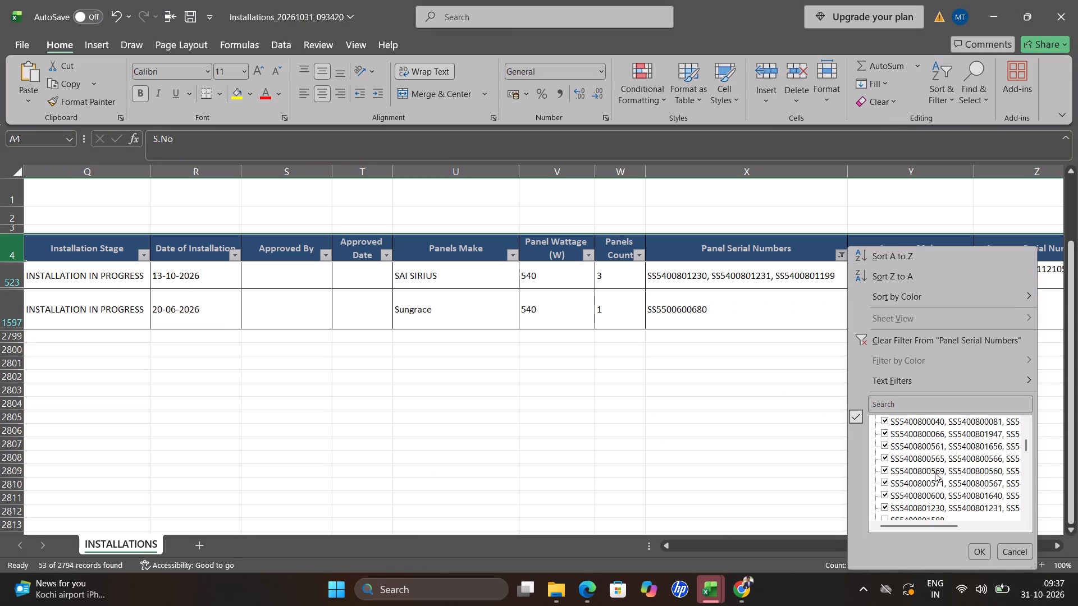
scroll(929, 466, up, 1)
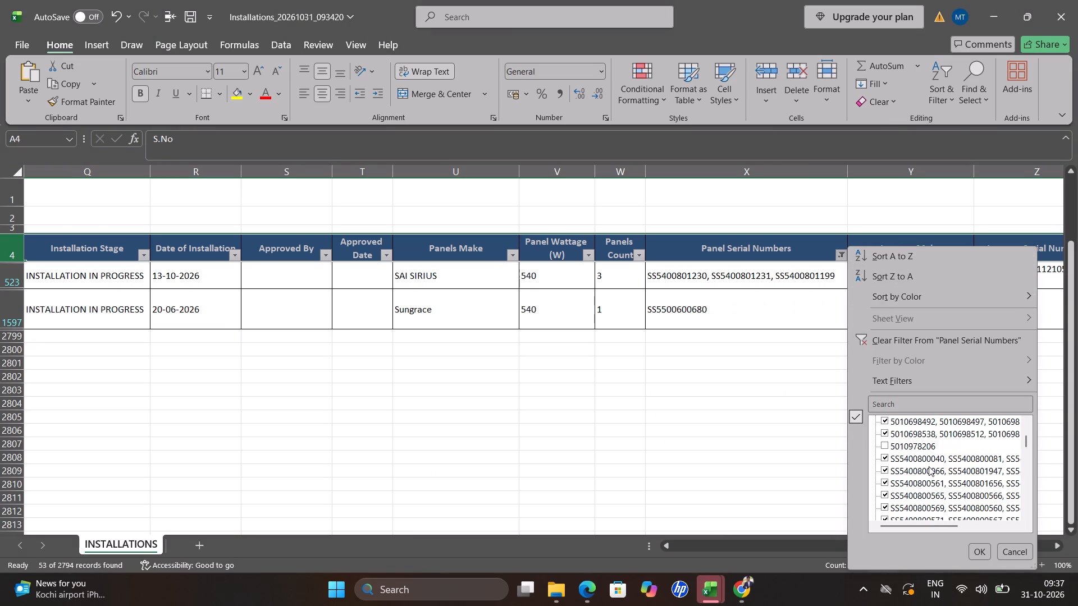
scroll(925, 457, down, 7)
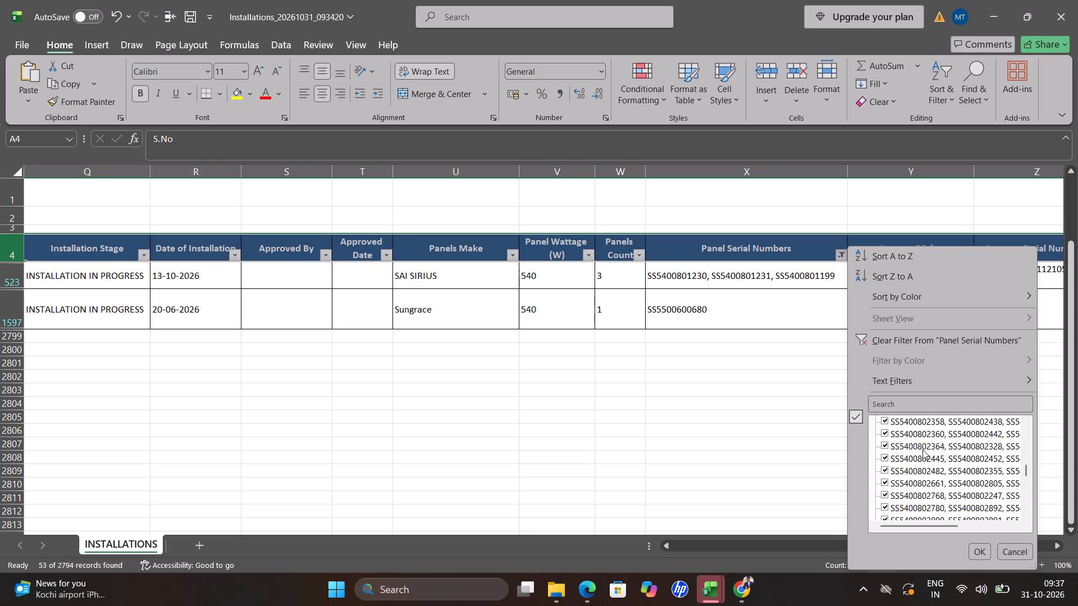
scroll(922, 449, down, 7)
scroll(922, 448, up, 1)
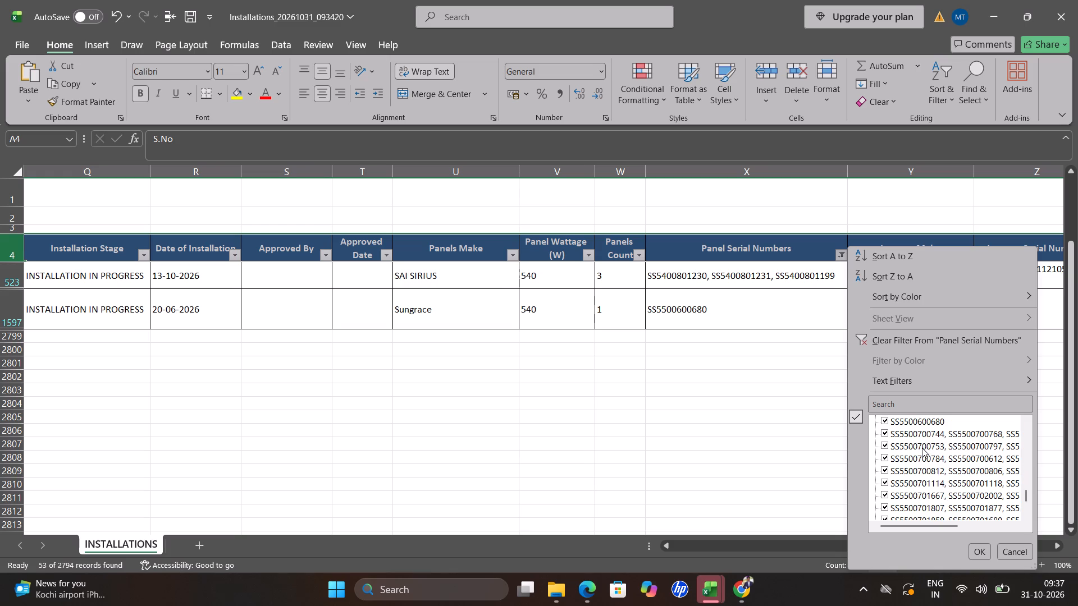
click(917, 422)
scroll(928, 437, down, 4)
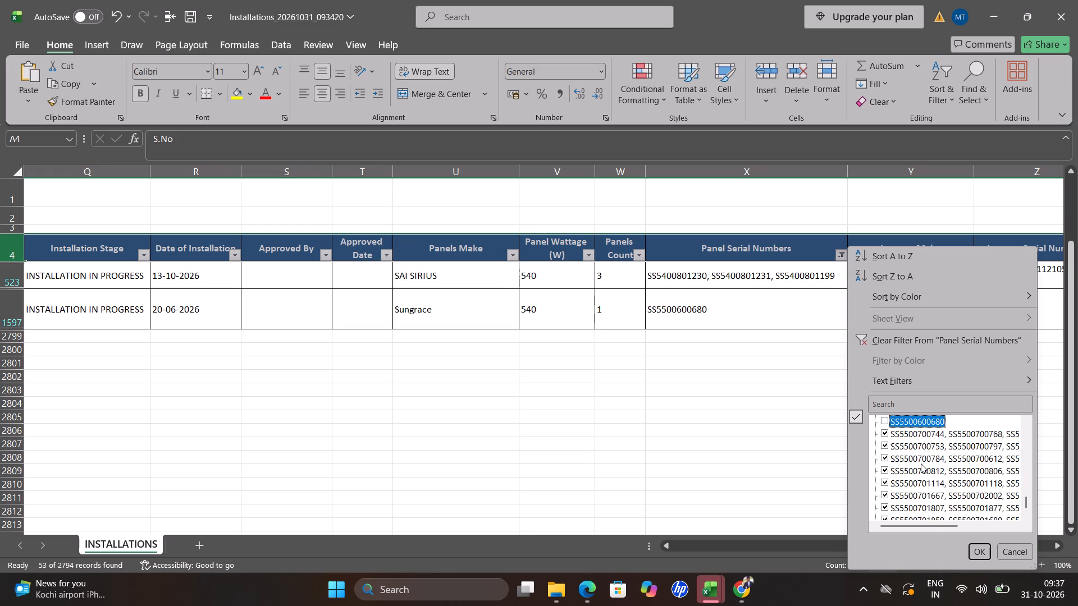
scroll(921, 463, down, 6)
click(982, 549)
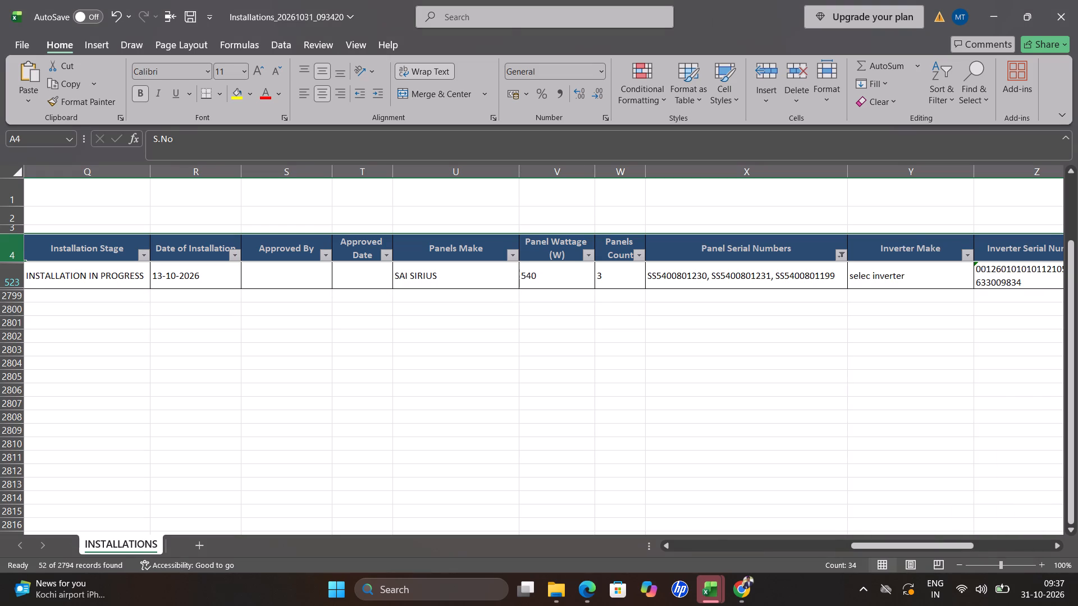
Check the Inverter Serial Numbers filter values for blank or incomplete entries, keeping all values selected.
scroll(691, 371, up, 9)
scroll(691, 371, up, 16)
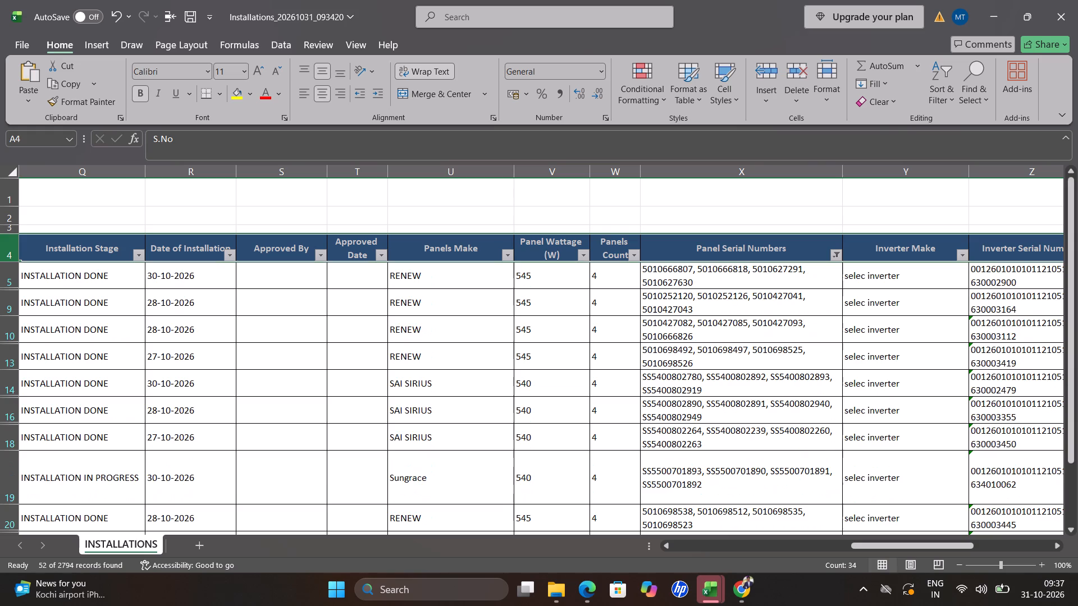
scroll(691, 371, up, 20)
scroll(691, 371, up, 8)
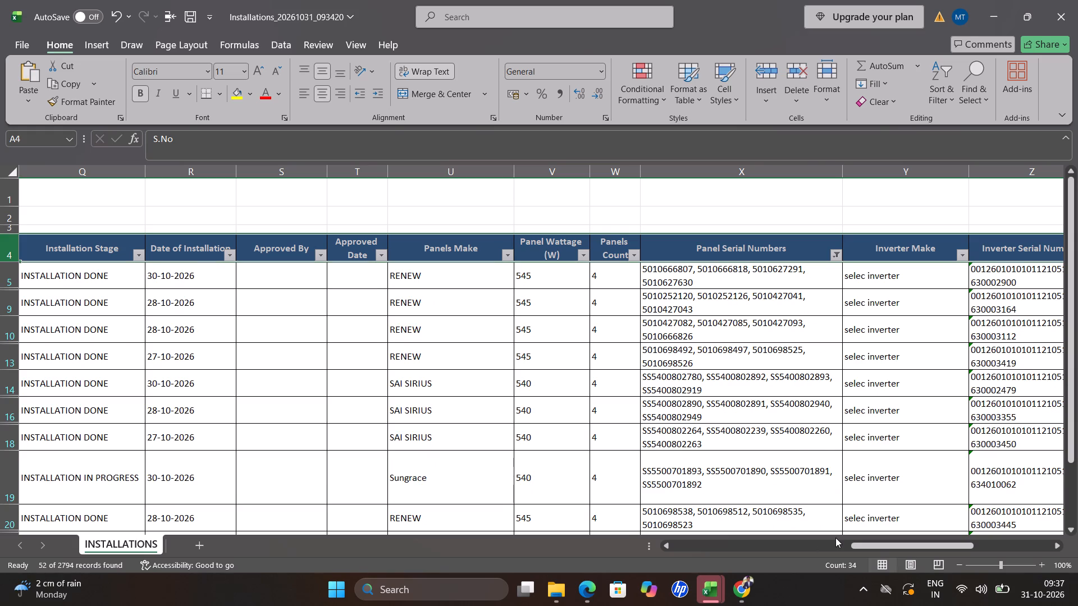
drag(879, 545, 926, 547)
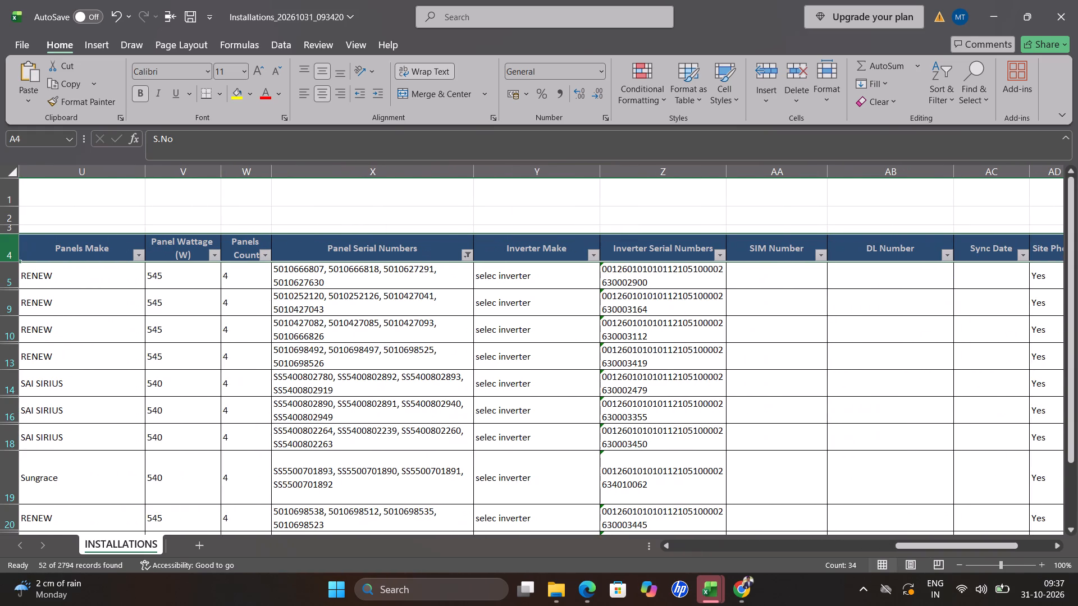
click(716, 256)
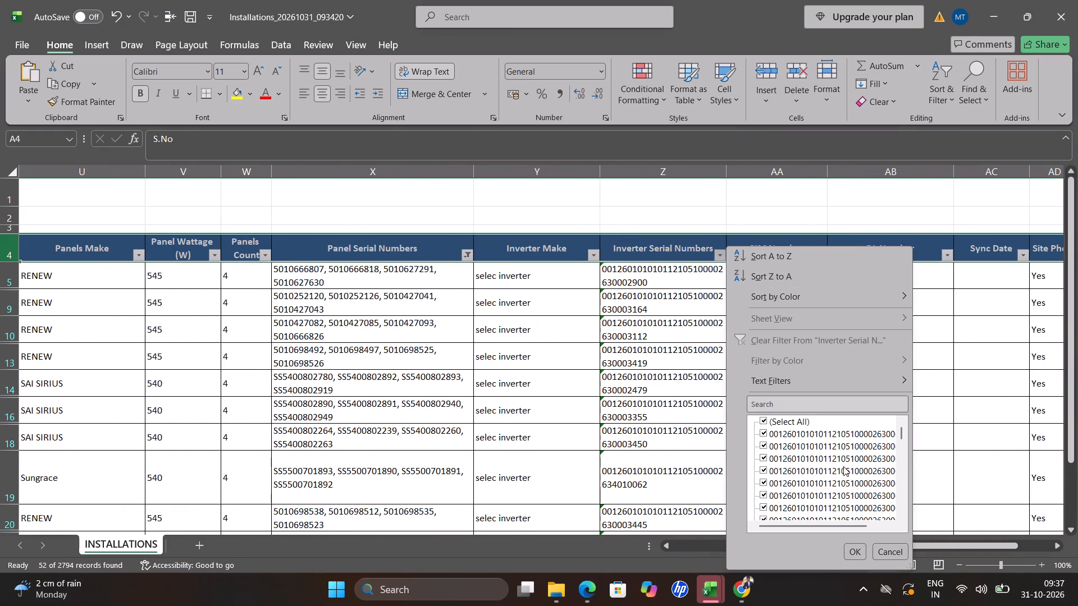
scroll(839, 471, down, 13)
scroll(795, 465, down, 8)
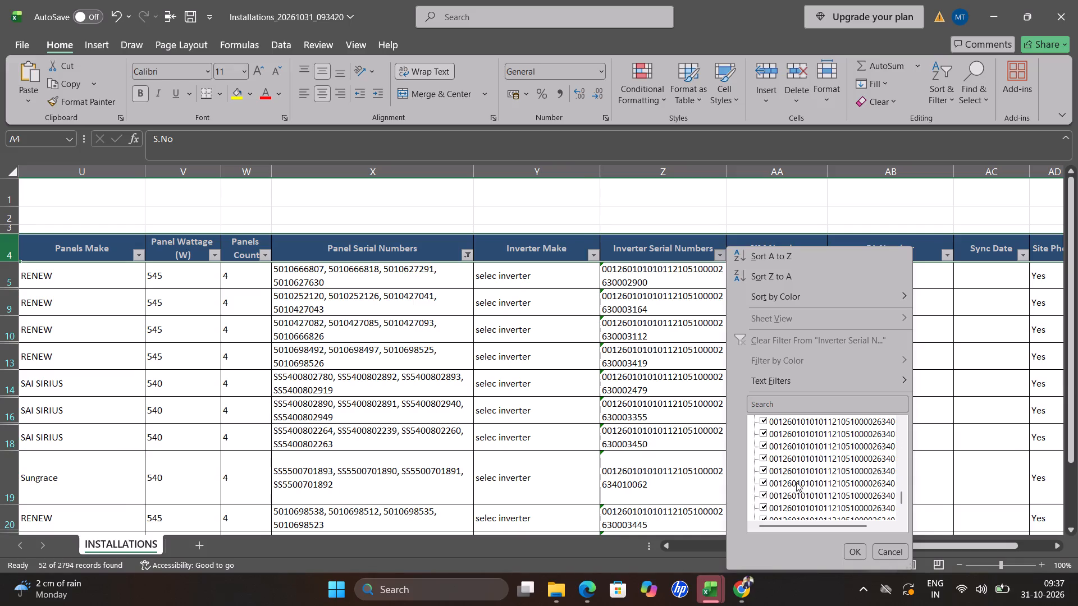
scroll(808, 472, up, 20)
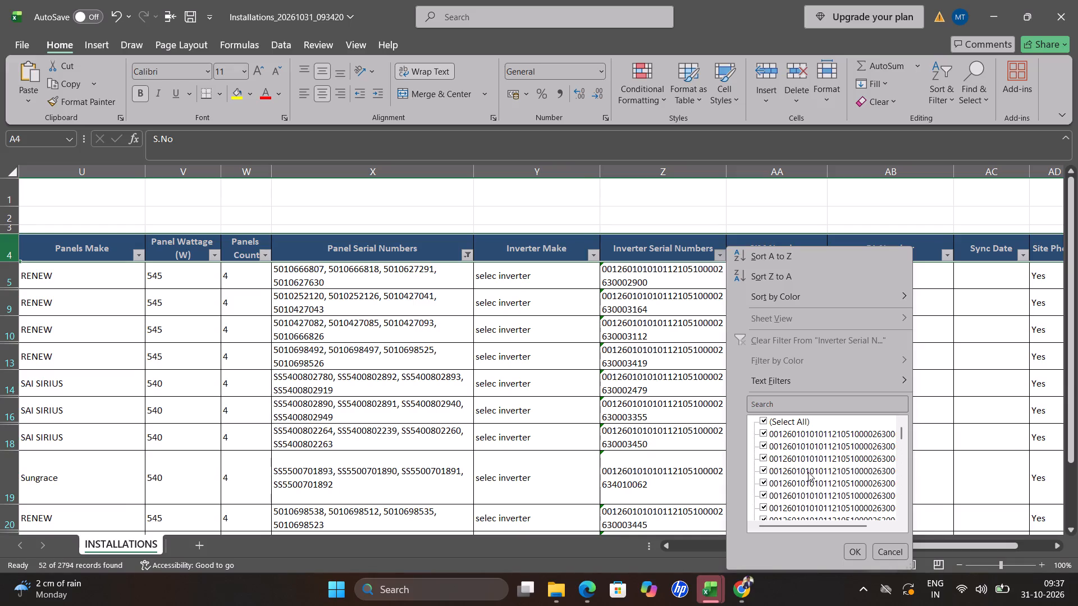
click(858, 554)
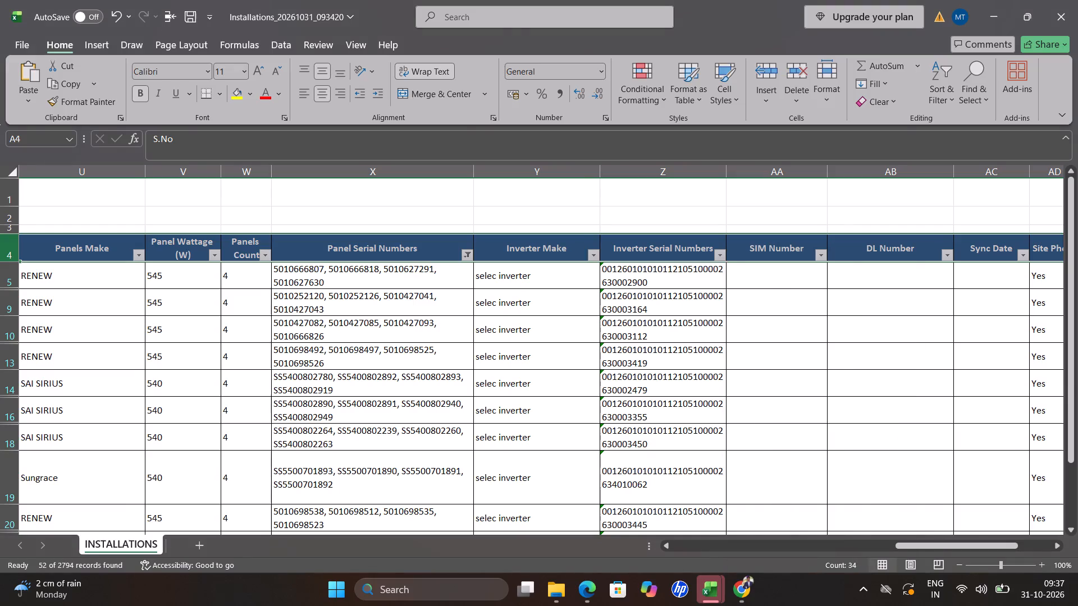
Copy the service number of the first installation in the filtered list.
drag(940, 540, 455, 486)
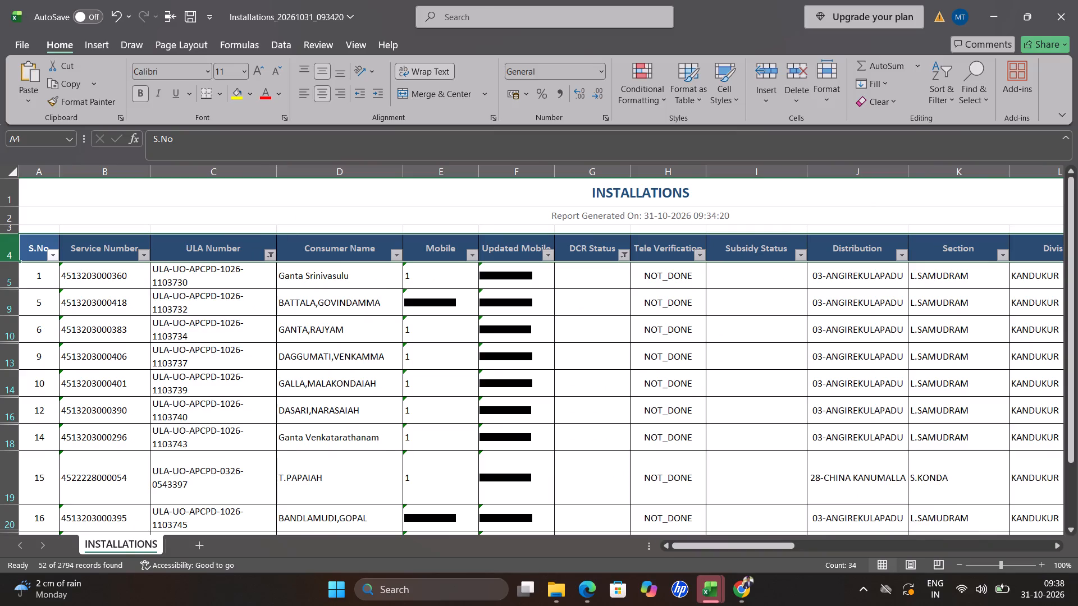
click(92, 246)
key(Down)
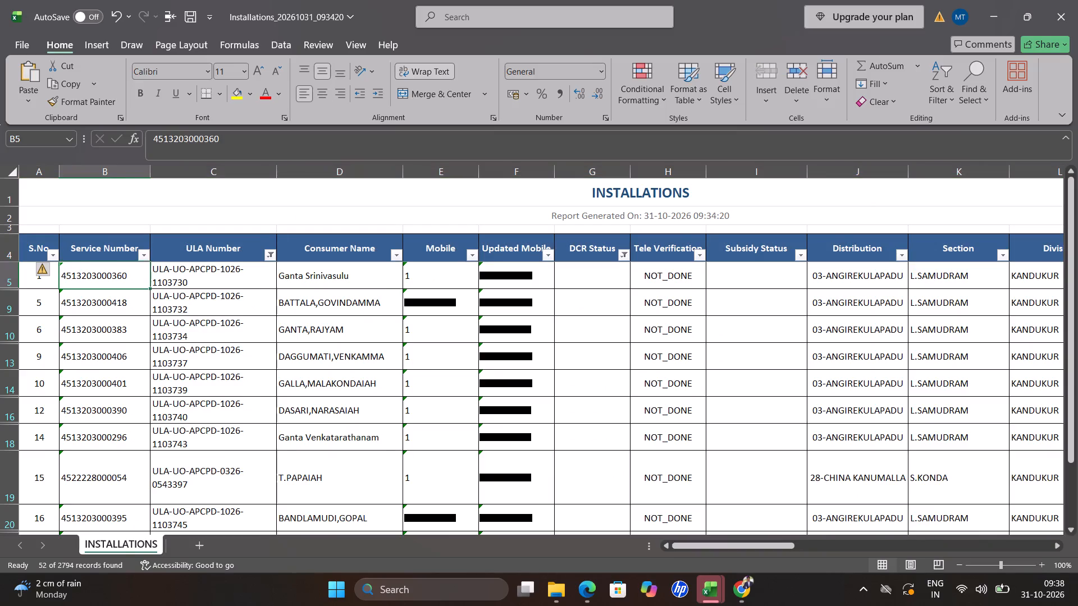
key(ctrl+c)
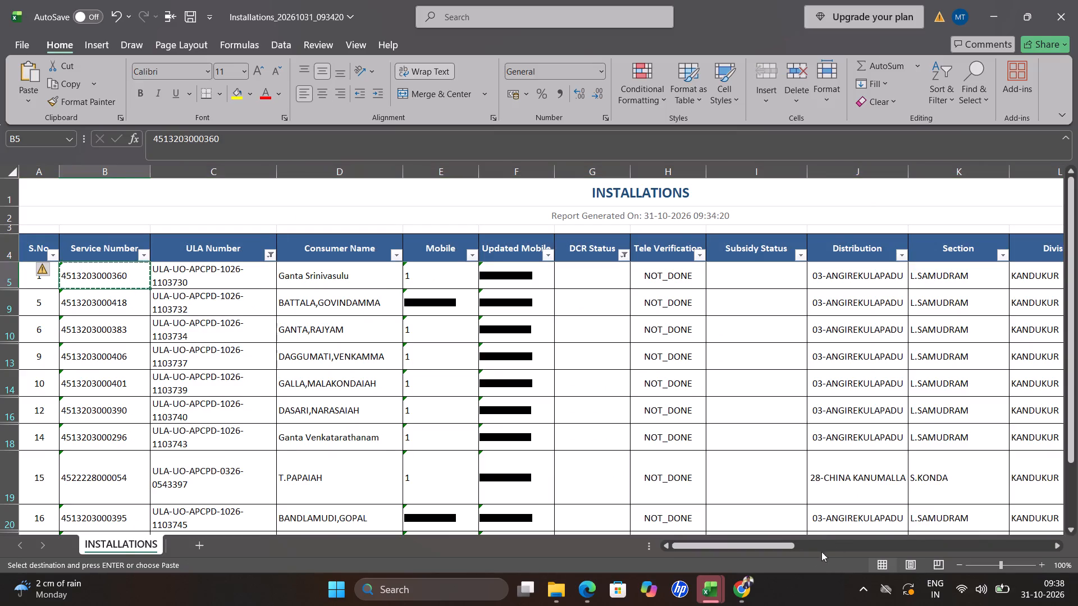
Switch to the SUNGRACE portal in Chrome, dismiss the report downloads, and find the work order by the copied service number.
drag(737, 541, 731, 546)
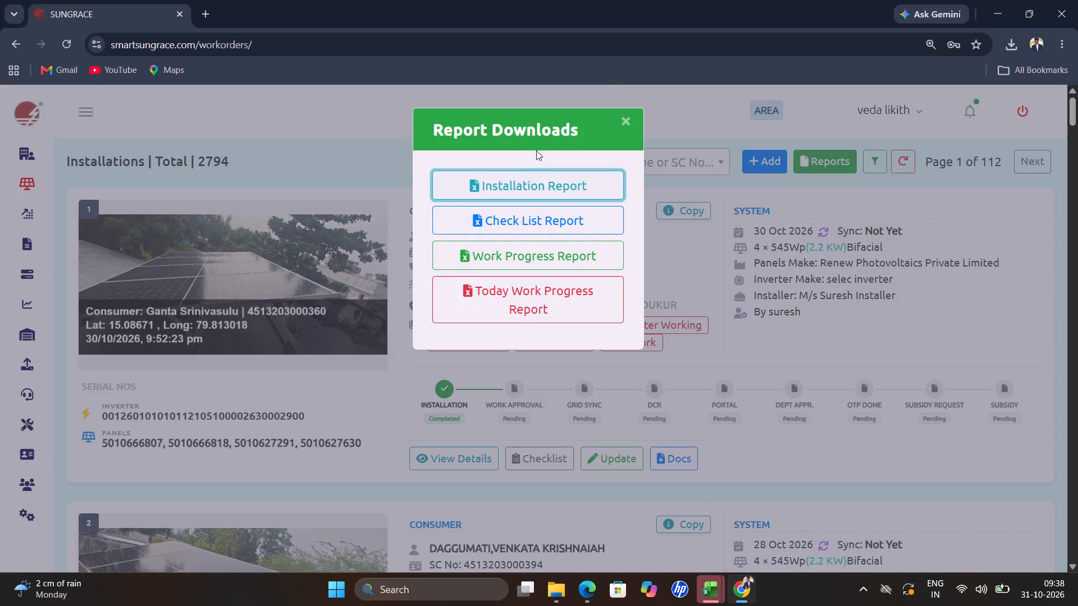
click(628, 118)
click(610, 154)
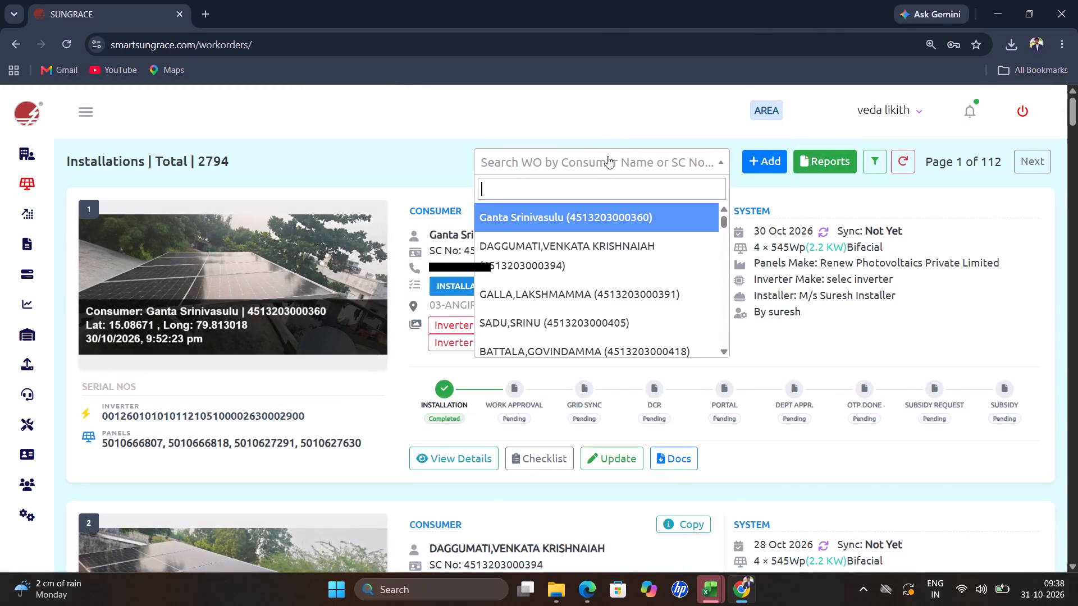
key(ctrl+v)
key(Return)
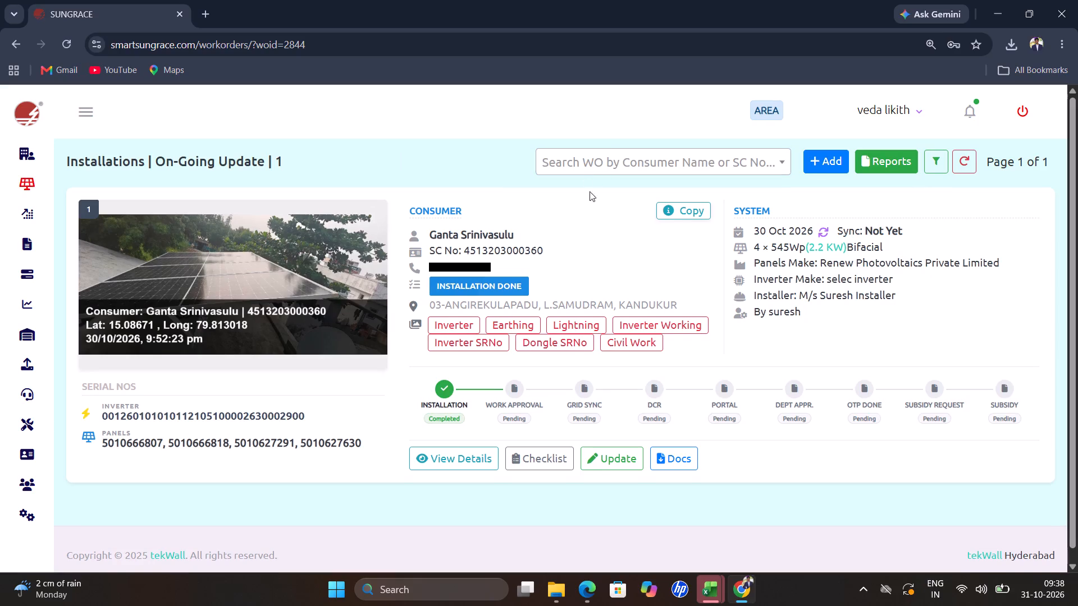
Open the quick copy details of the found work order.
click(669, 210)
click(202, 109)
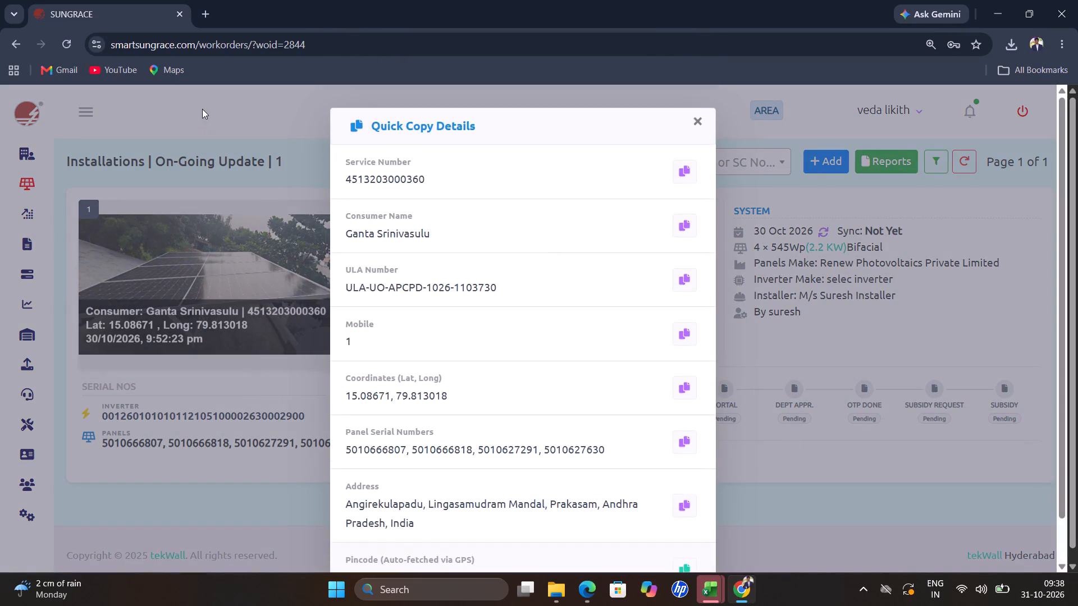
Search Google for "nice portal" in a new browser tab.
click(203, 11)
click(342, 296)
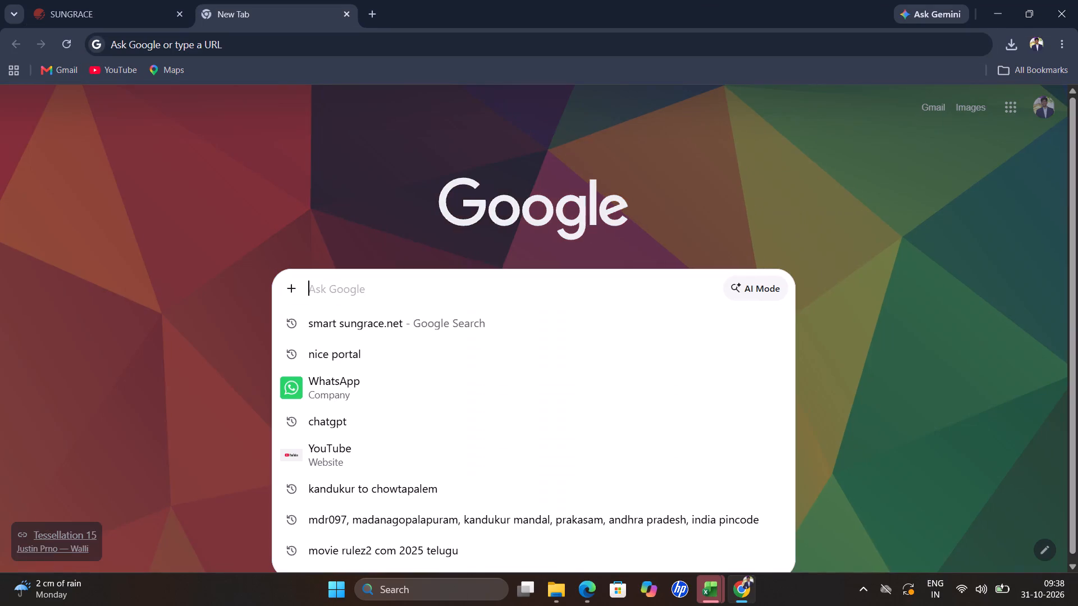
click(362, 346)
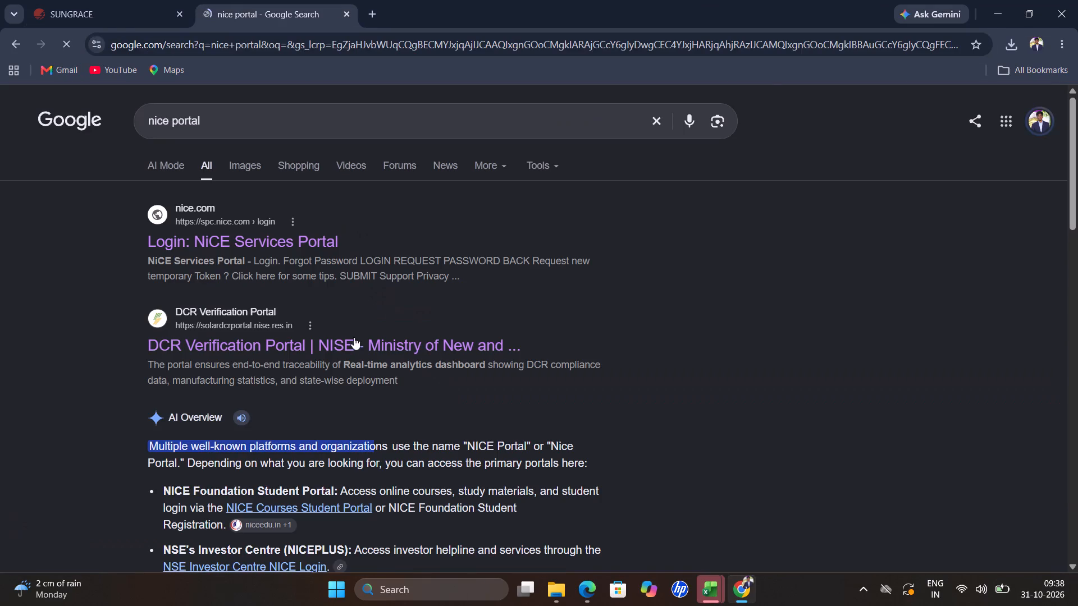
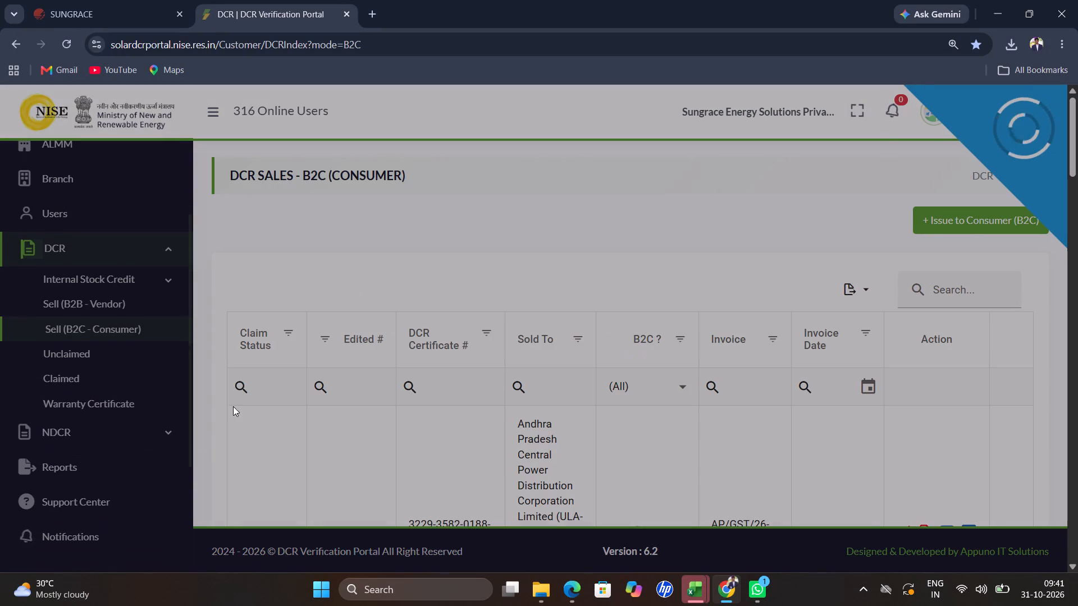
Start a new Issue to Consumer (B2C) entry from the DCR sales list.
scroll(803, 249, down, 2)
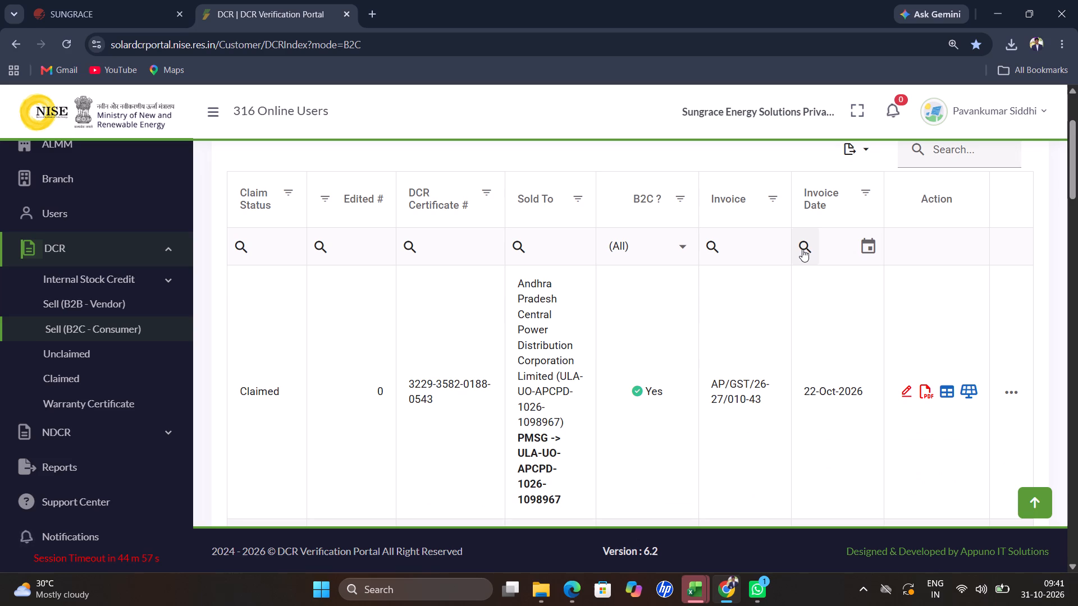
scroll(802, 249, up, 3)
click(926, 216)
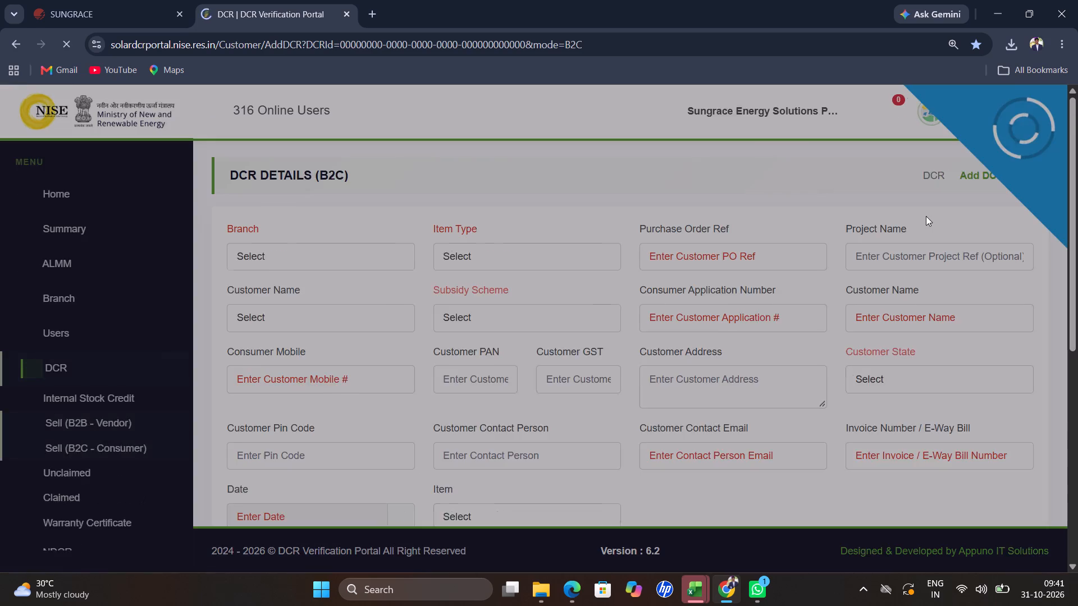
Copy the ULA number from the SUNGRACE work order's quick copy details into the DCR form's Consumer Application Number.
click(601, 327)
double_click(67, 0)
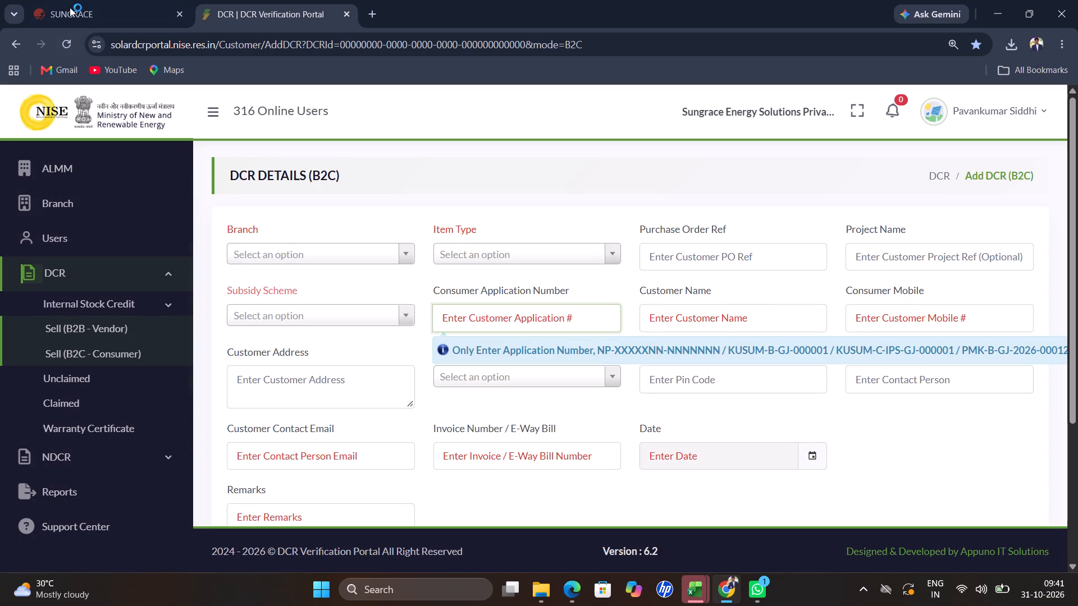
click(672, 209)
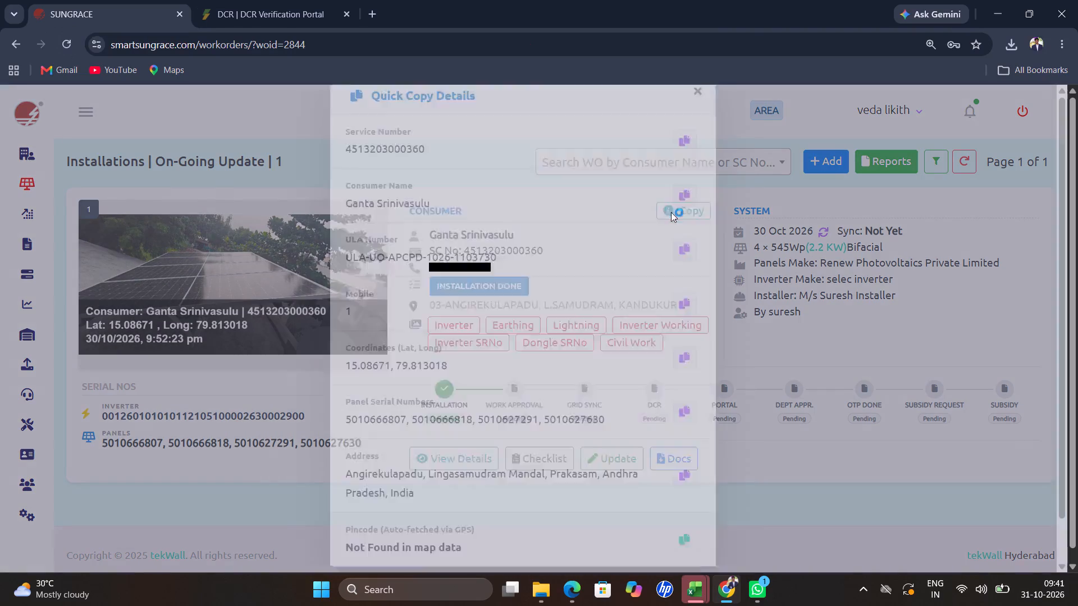
click(686, 277)
click(281, 0)
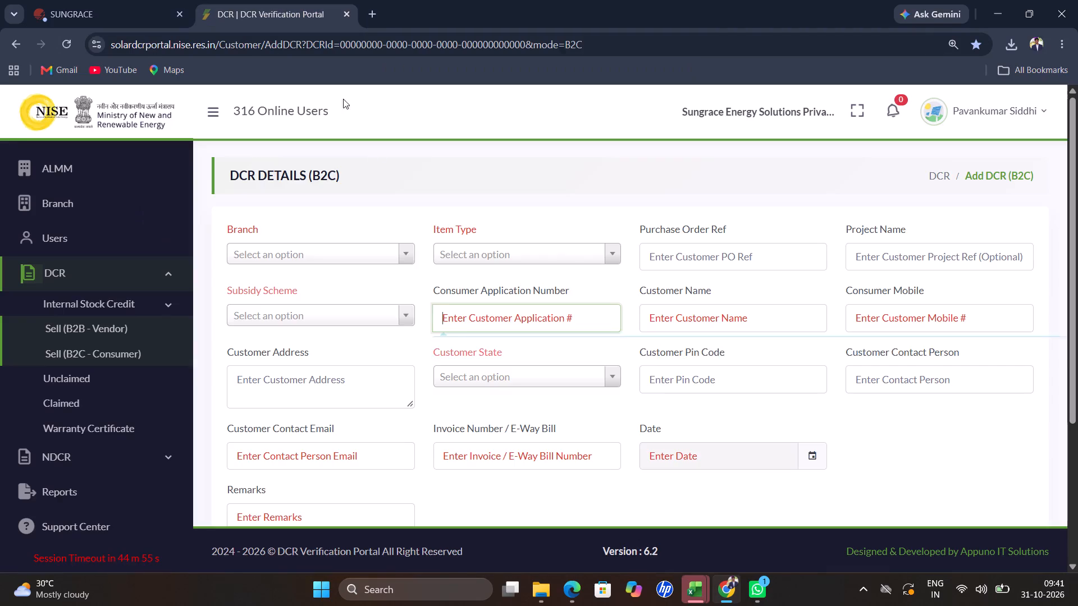
key(ctrl+v)
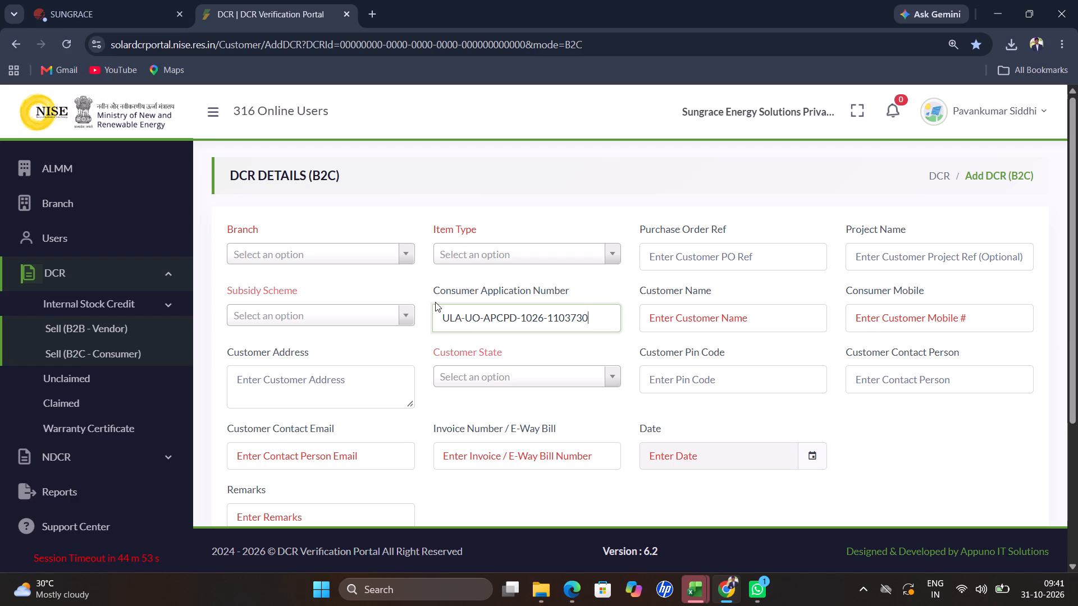
Set the branch to Andhra Pradesh, the subsidy scheme to PM Surya Ghar: Muft Bijli Yojana and the item type to Solar Panels.
click(349, 261)
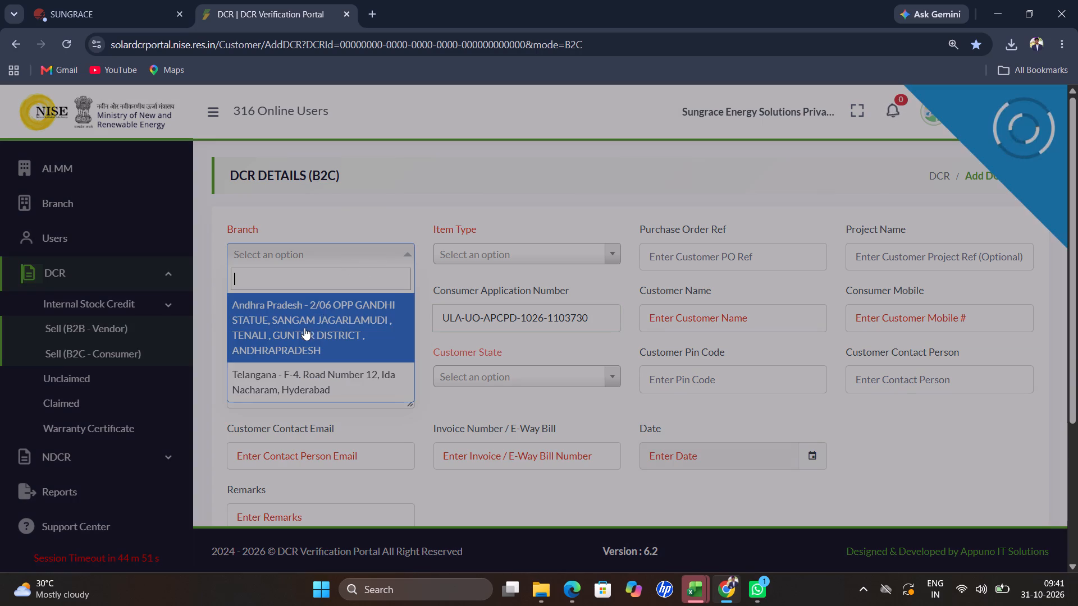
click(304, 328)
click(304, 315)
click(297, 439)
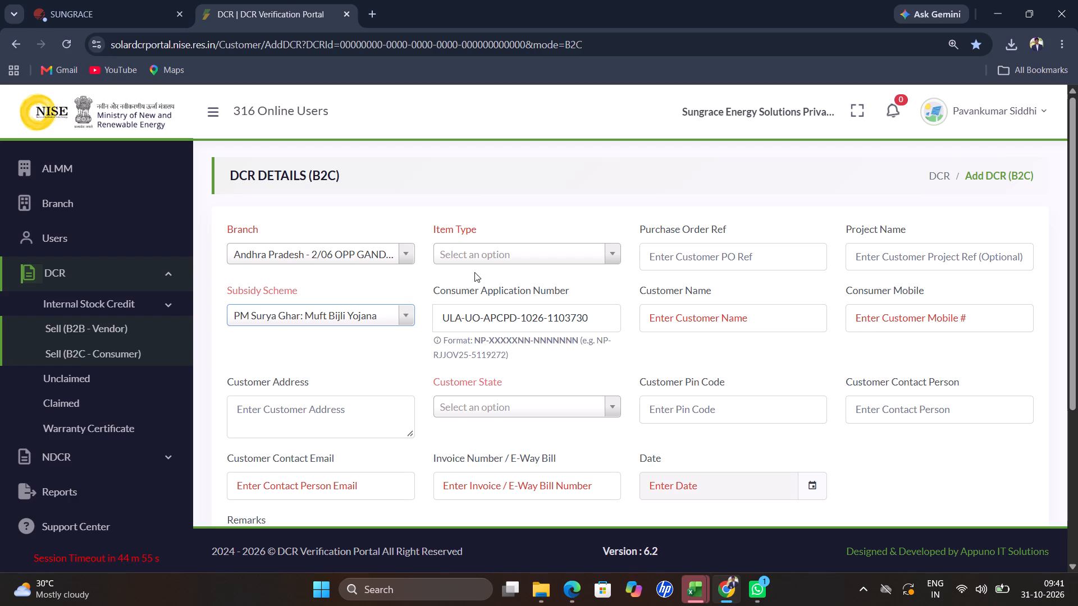
click(487, 249)
click(476, 301)
click(658, 321)
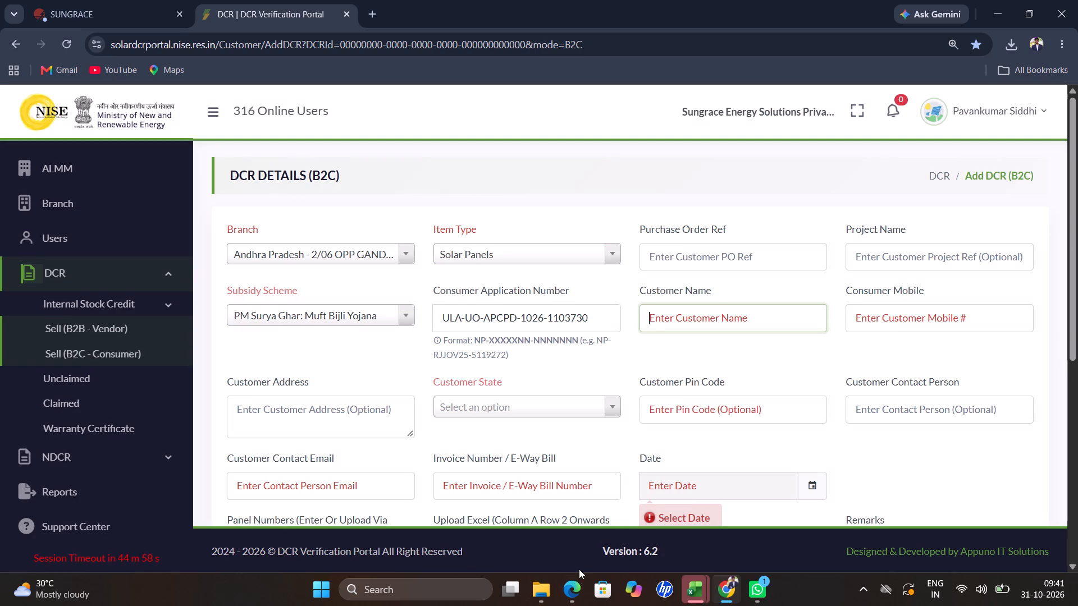
Close the open File Explorer windows for Downloads and folders 360 and 400.
click(542, 588)
click(510, 544)
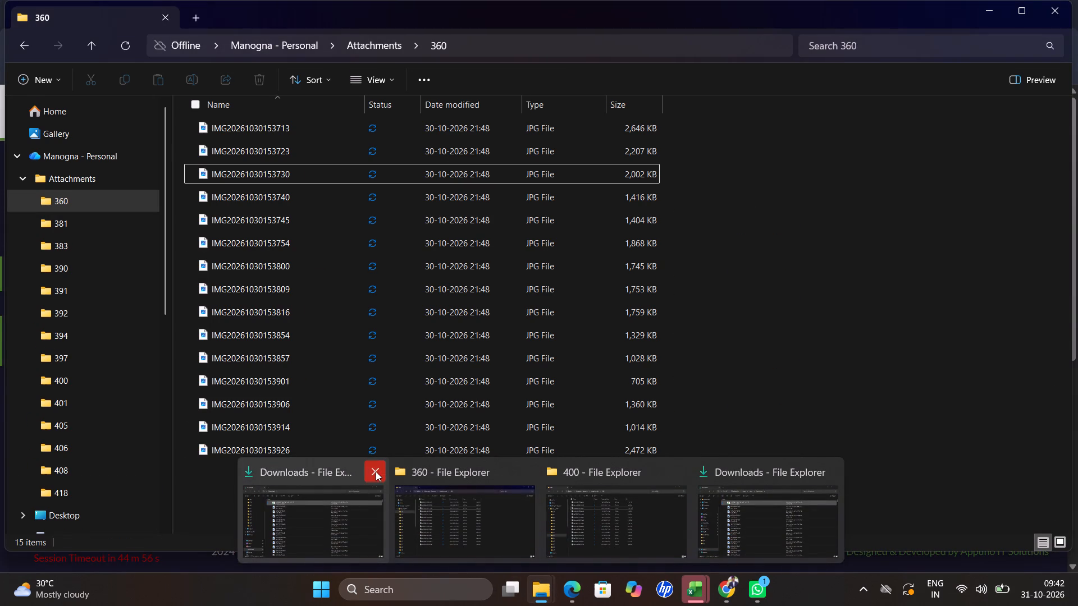
click(376, 471)
click(453, 463)
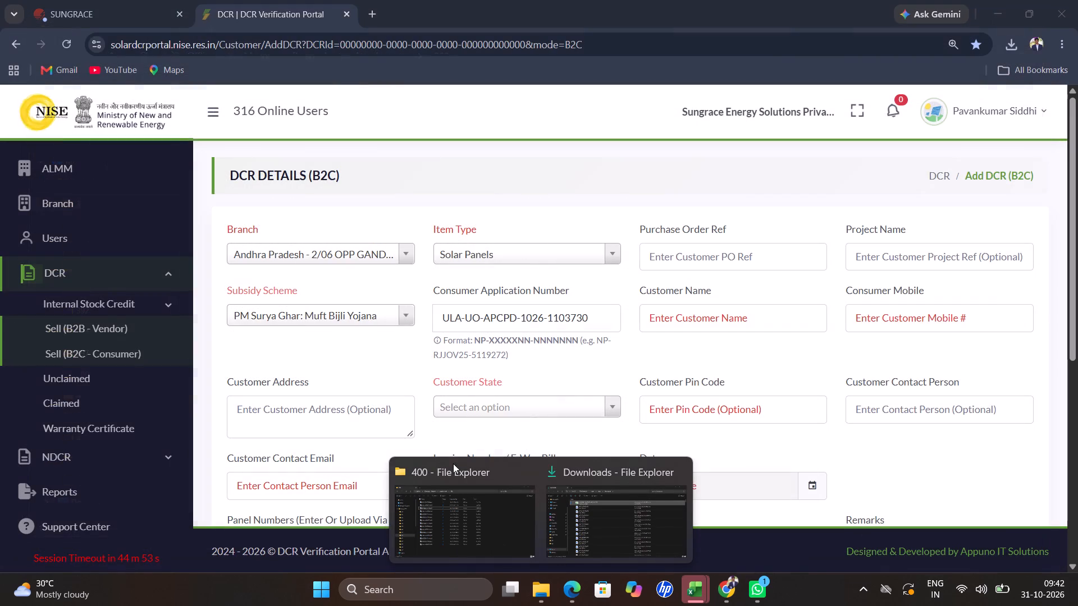
click(523, 472)
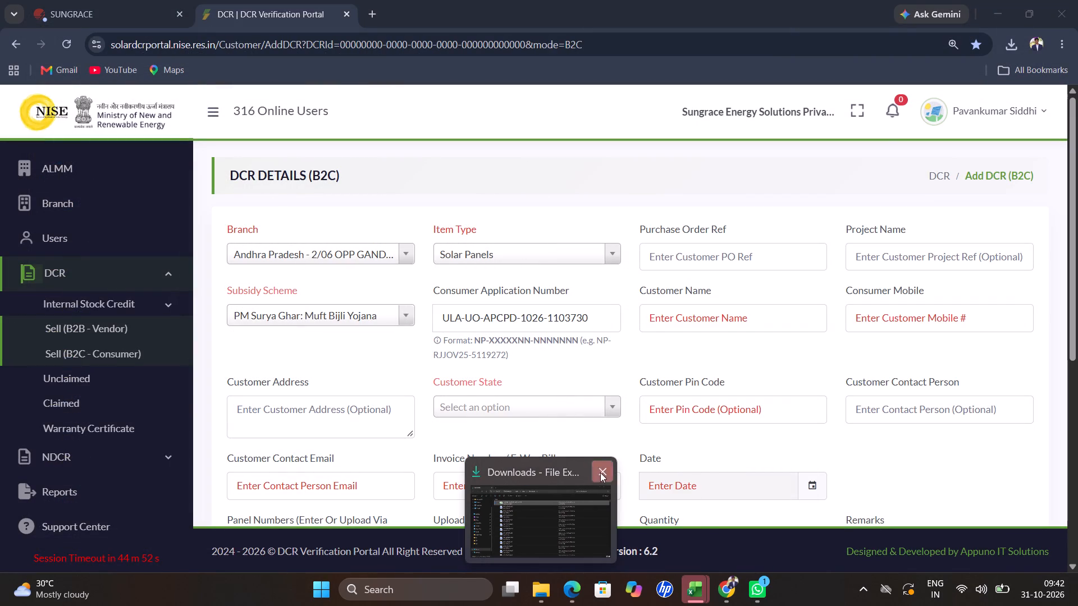
click(601, 472)
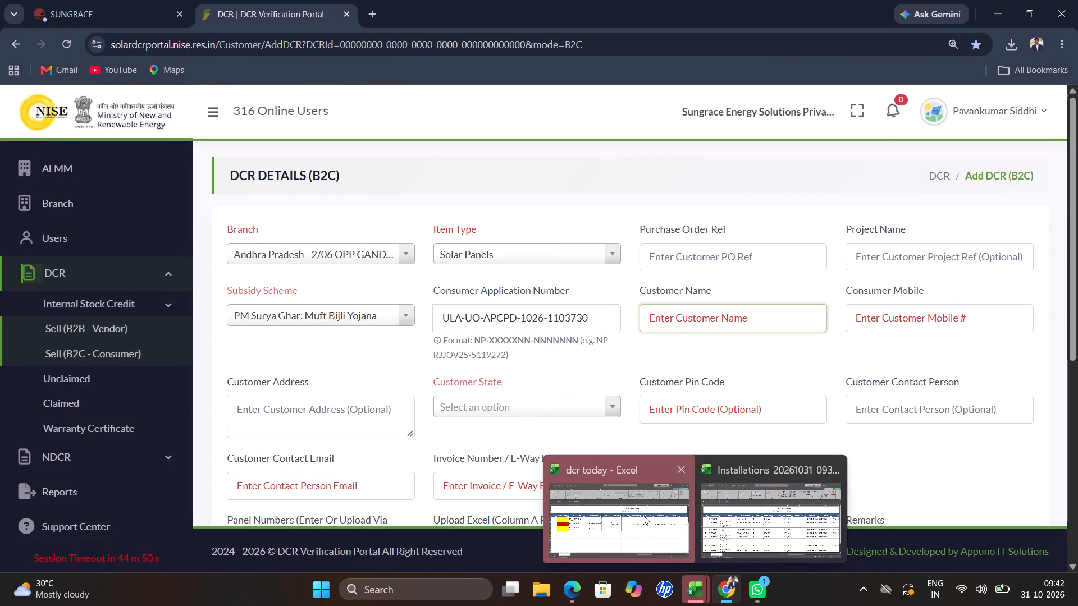
Close the "dcr today" Excel workbook and save its changes.
click(689, 470)
click(687, 469)
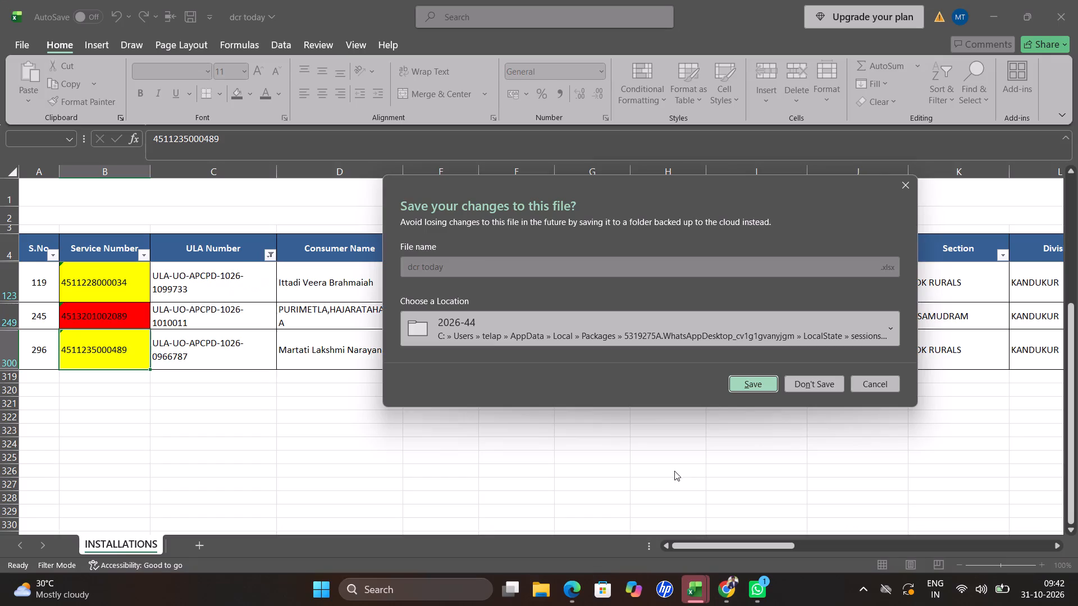
click(743, 382)
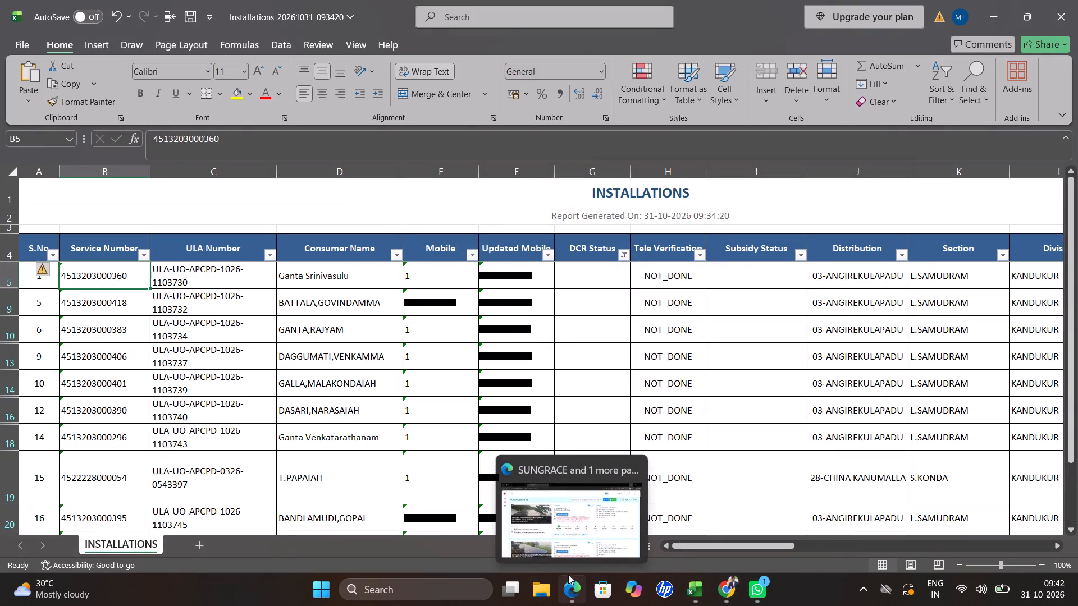
Close the Edge window showing the SUNGRACE page.
click(631, 463)
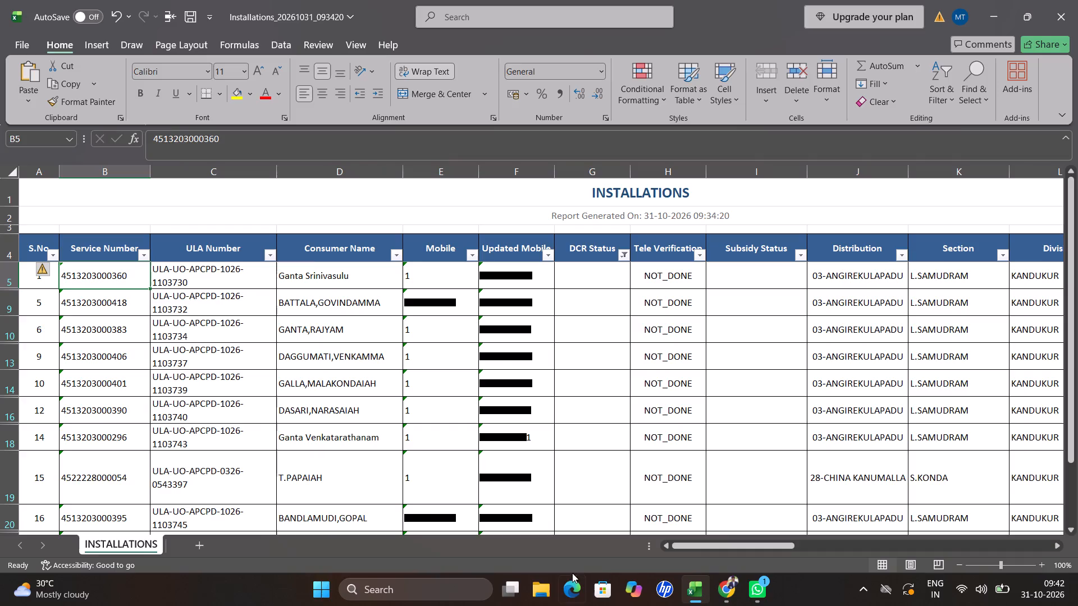
click(541, 584)
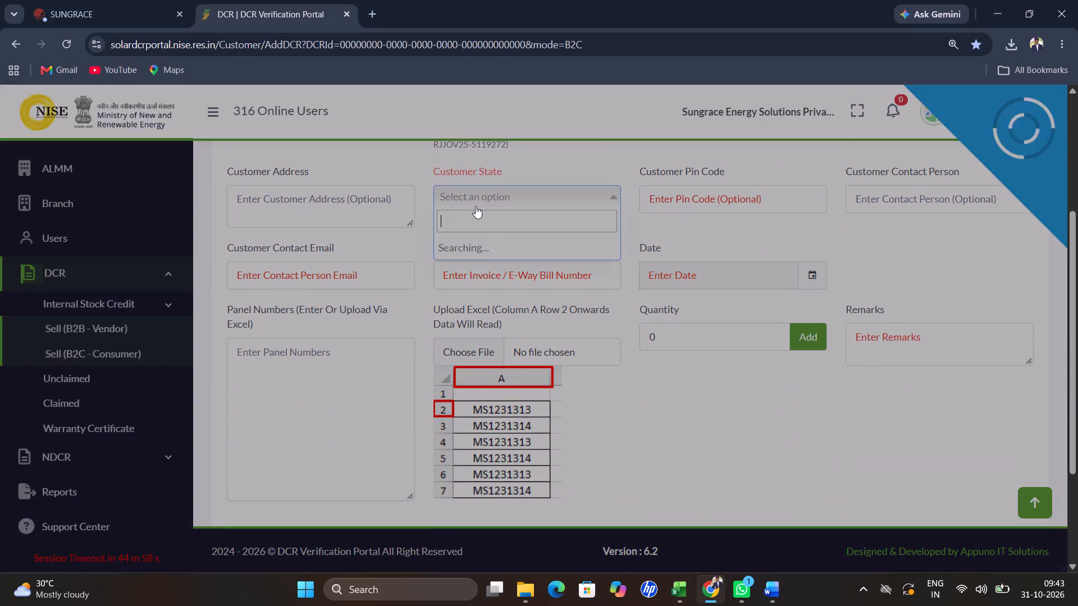
click(474, 297)
Copy the contact email address from the Word document into the DCR form's Customer Contact Email field.
click(381, 277)
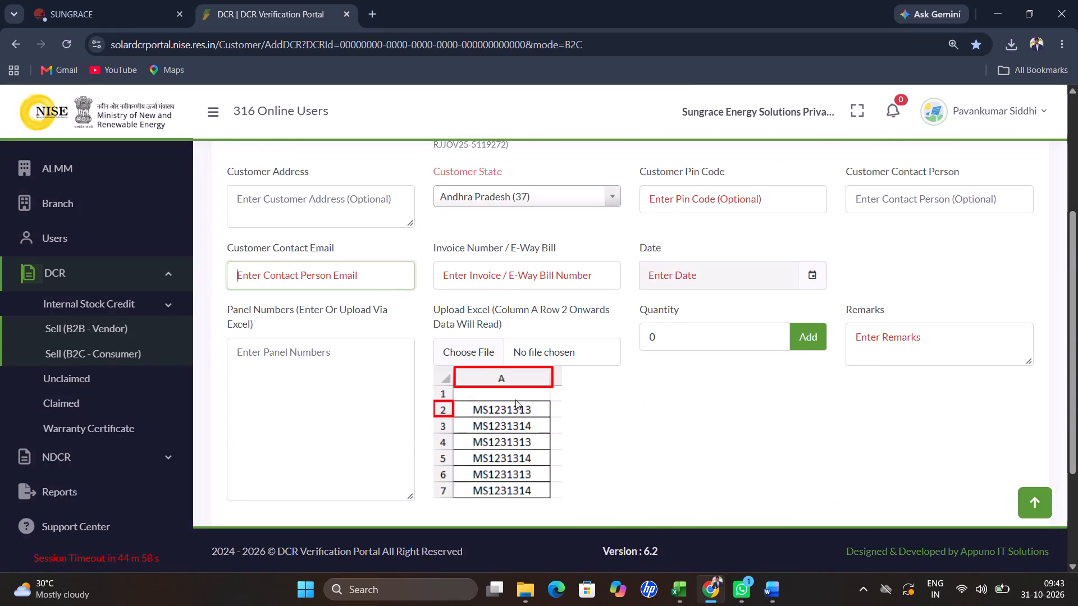
click(768, 563)
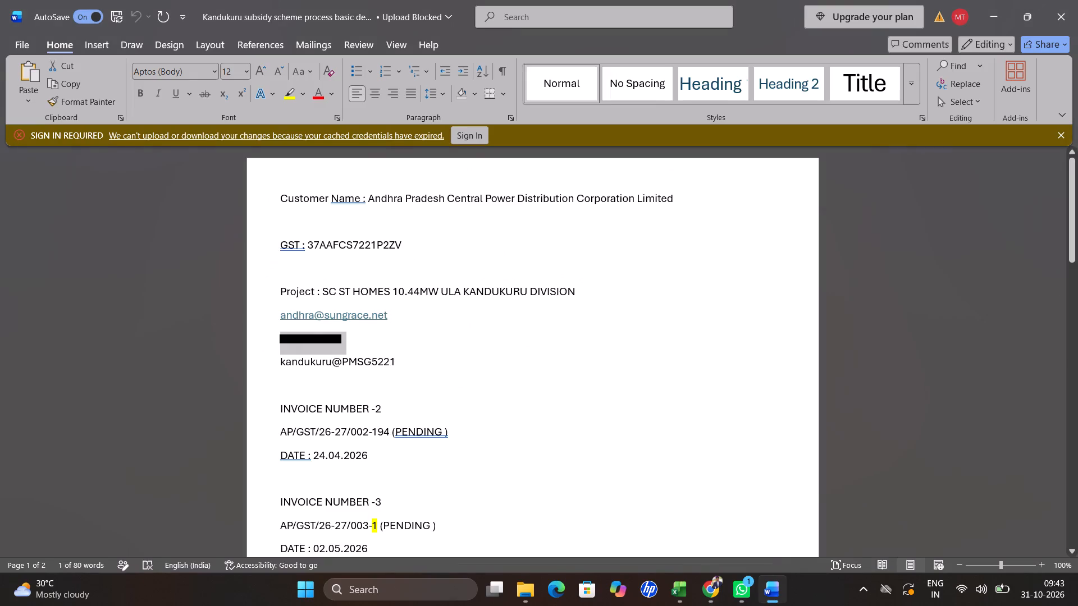
drag(392, 317, 263, 309)
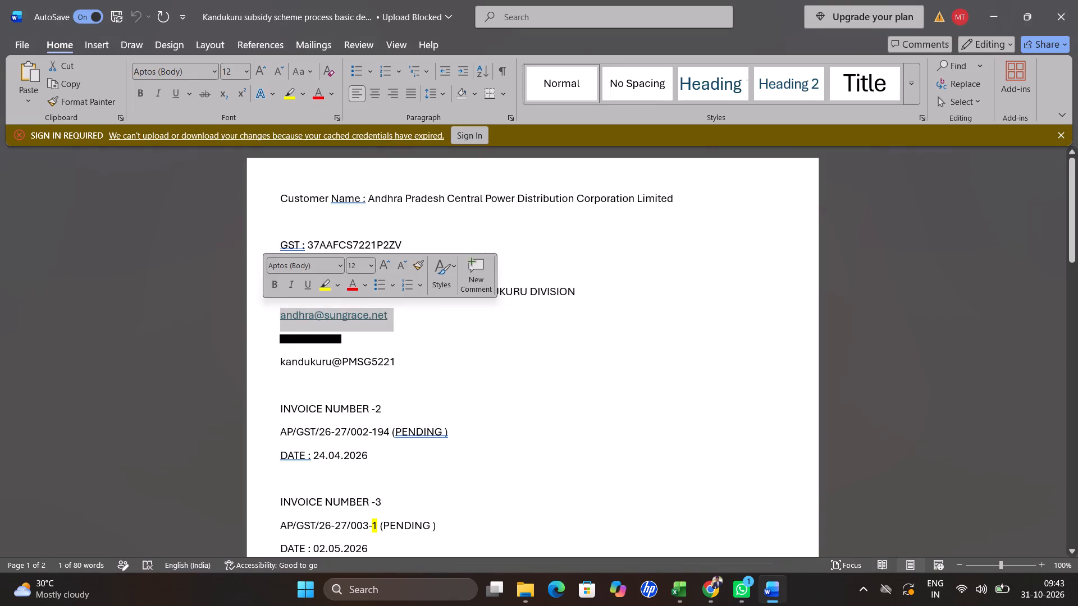
key(ctrl+c)
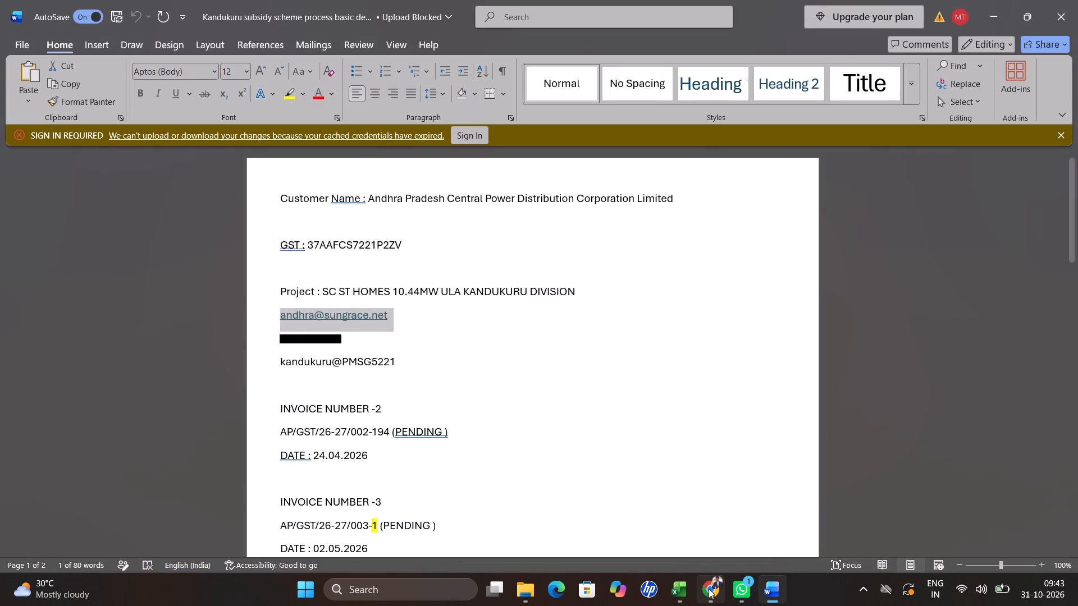
click(710, 541)
key(ctrl+v)
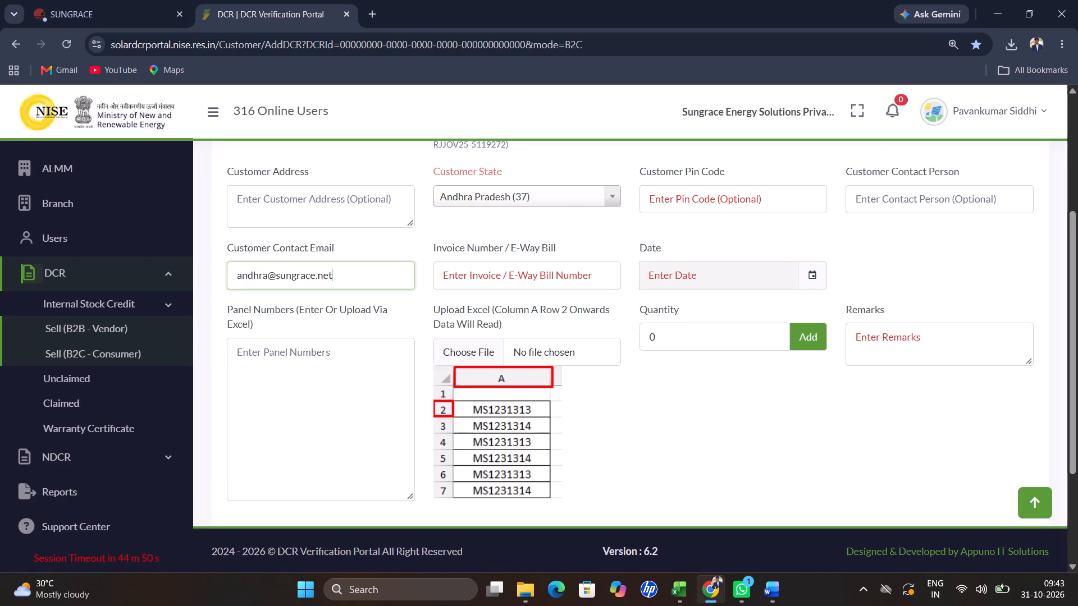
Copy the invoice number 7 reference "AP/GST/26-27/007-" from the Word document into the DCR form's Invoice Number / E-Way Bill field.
click(455, 268)
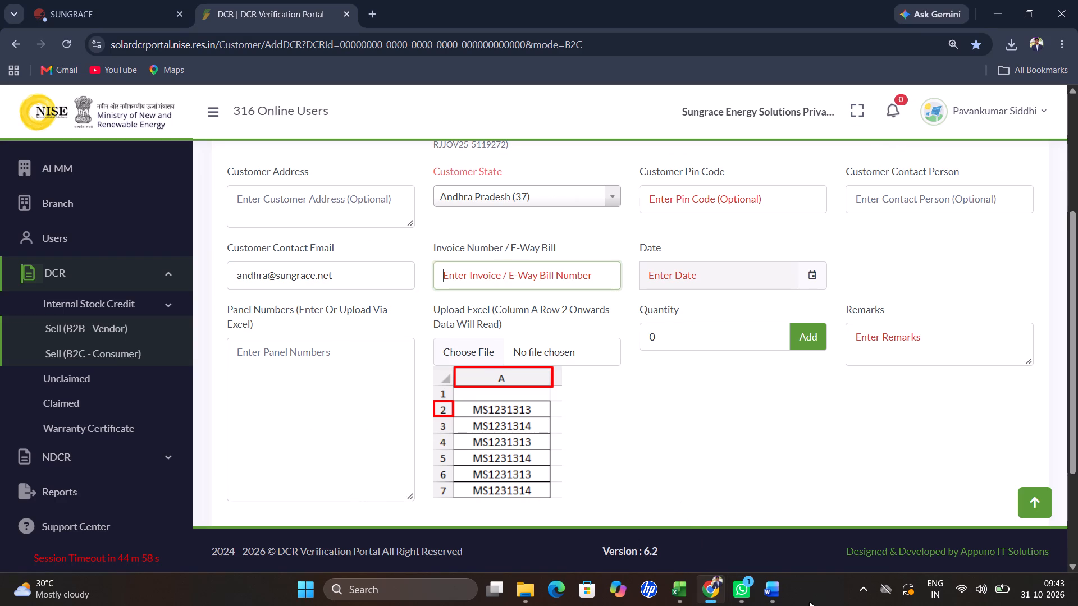
click(755, 540)
scroll(507, 320, down, 4)
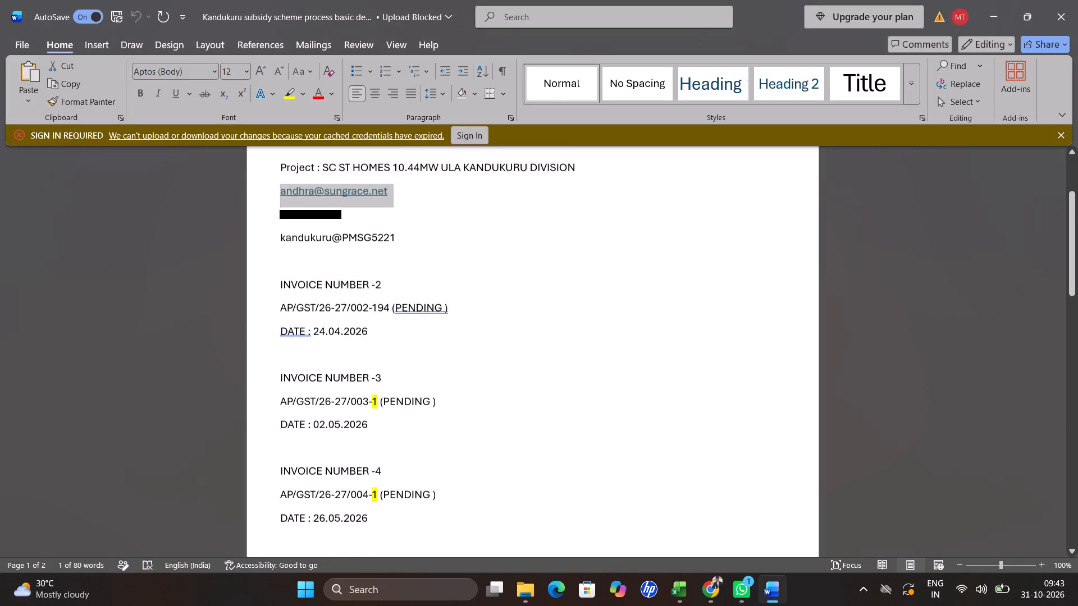
scroll(499, 322, down, 3)
scroll(464, 354, down, 13)
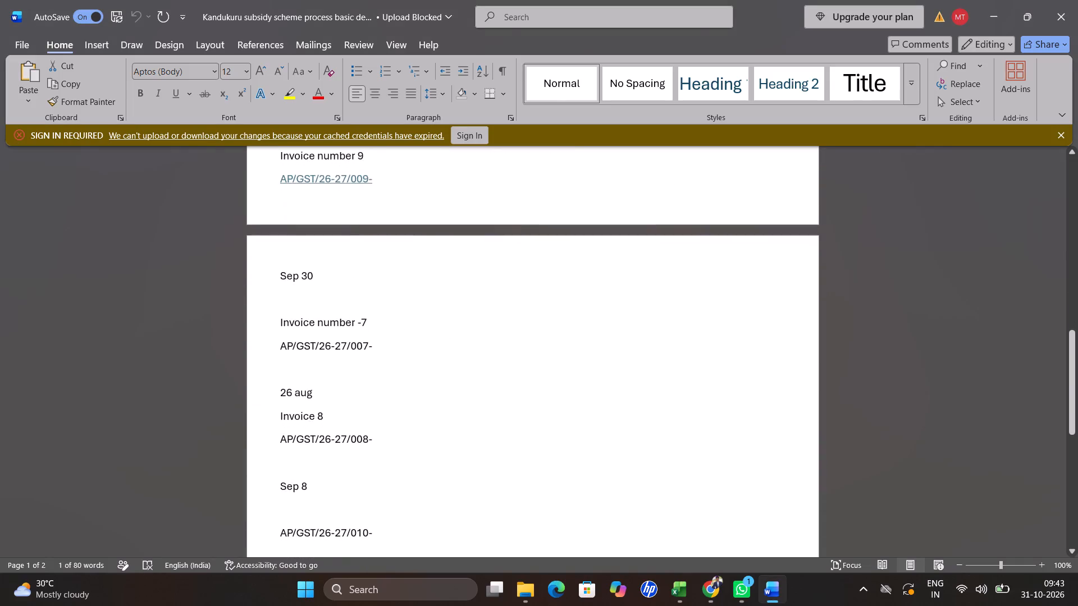
scroll(442, 371, down, 2)
scroll(442, 371, up, 2)
drag(389, 346, 312, 354)
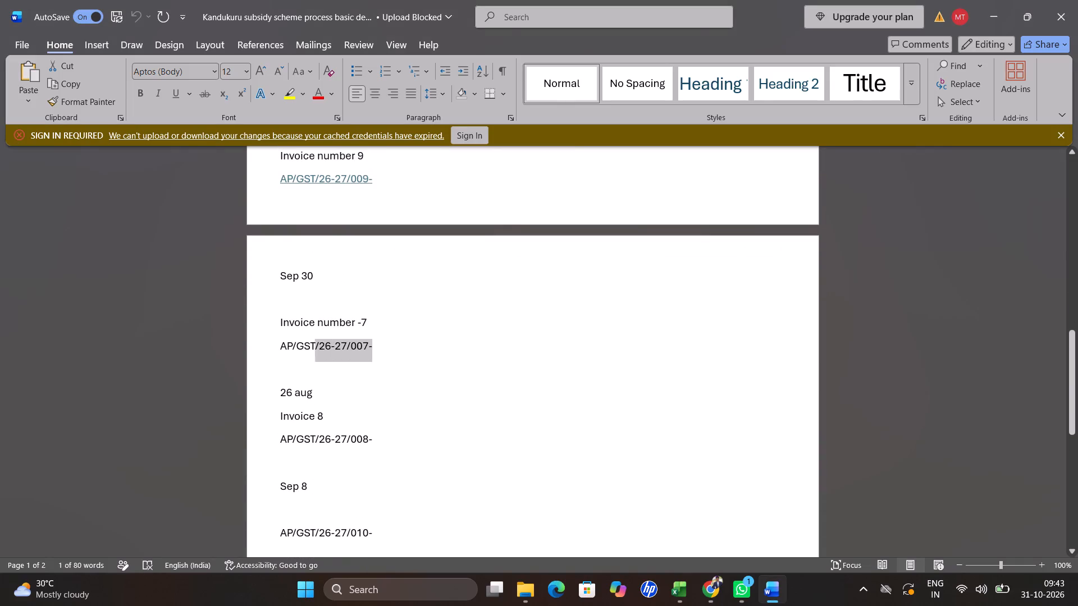
drag(312, 354, 272, 356)
key(ctrl+c)
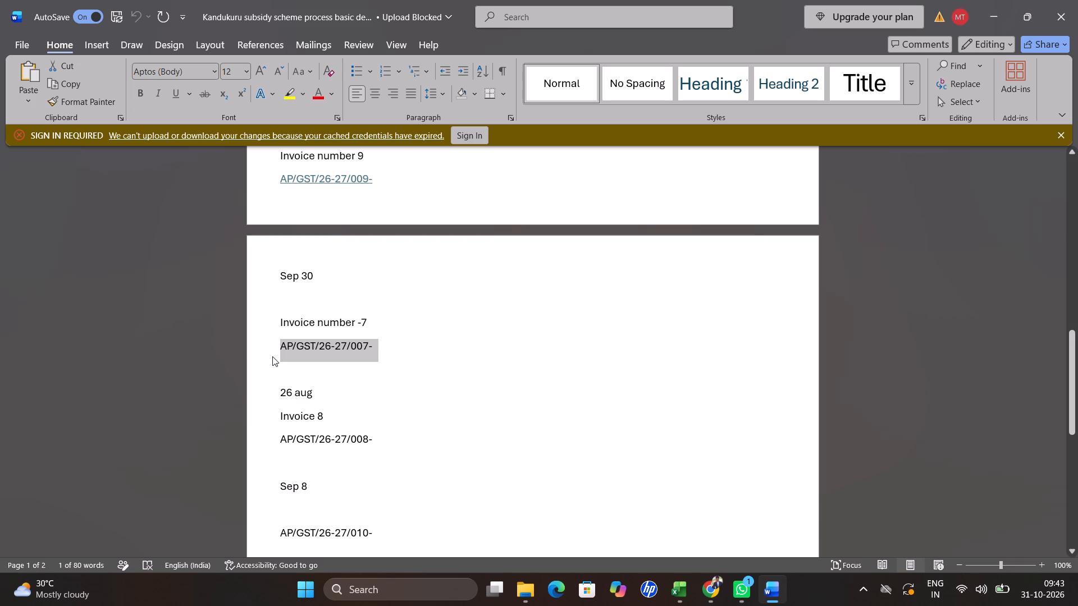
click(710, 582)
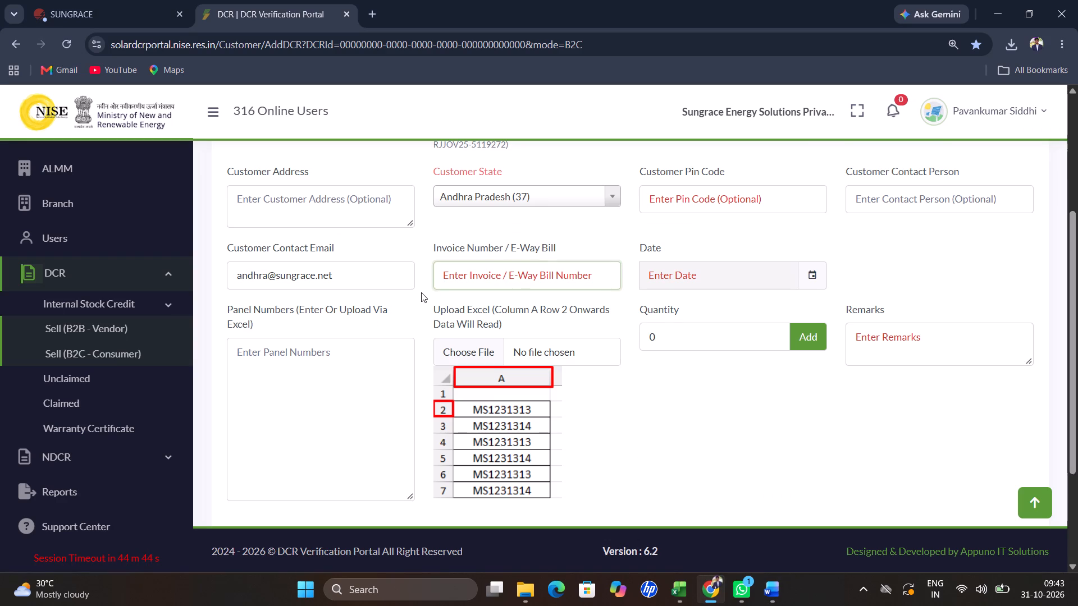
key(ctrl+v)
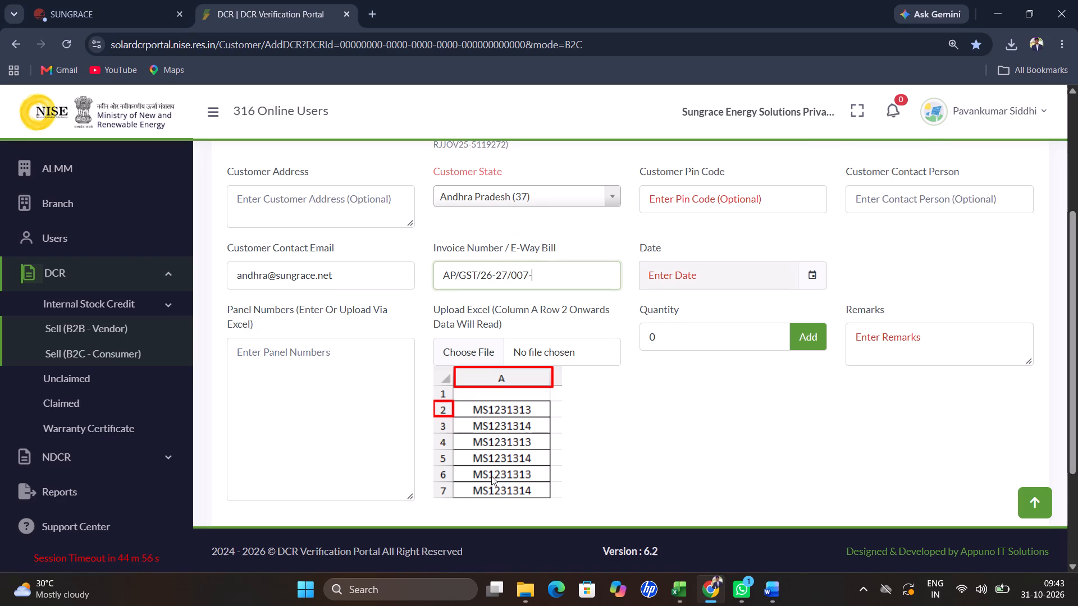
Search File Explorer for "dcr", open the DCR7 folder inside "dcr crf", and check its last numbered subfolder.
click(523, 588)
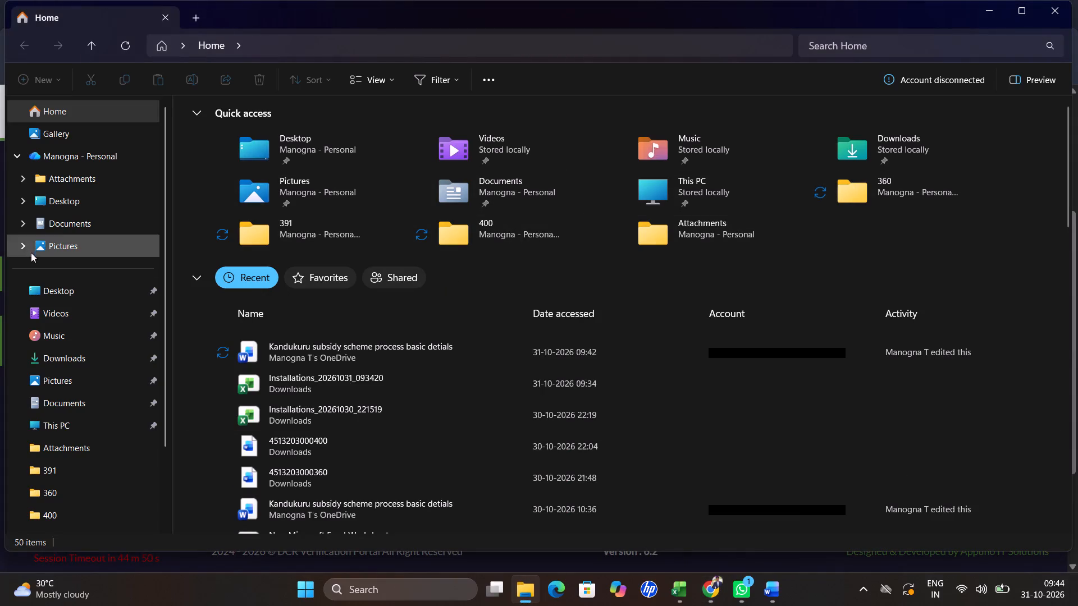
click(866, 48)
text(dcr)
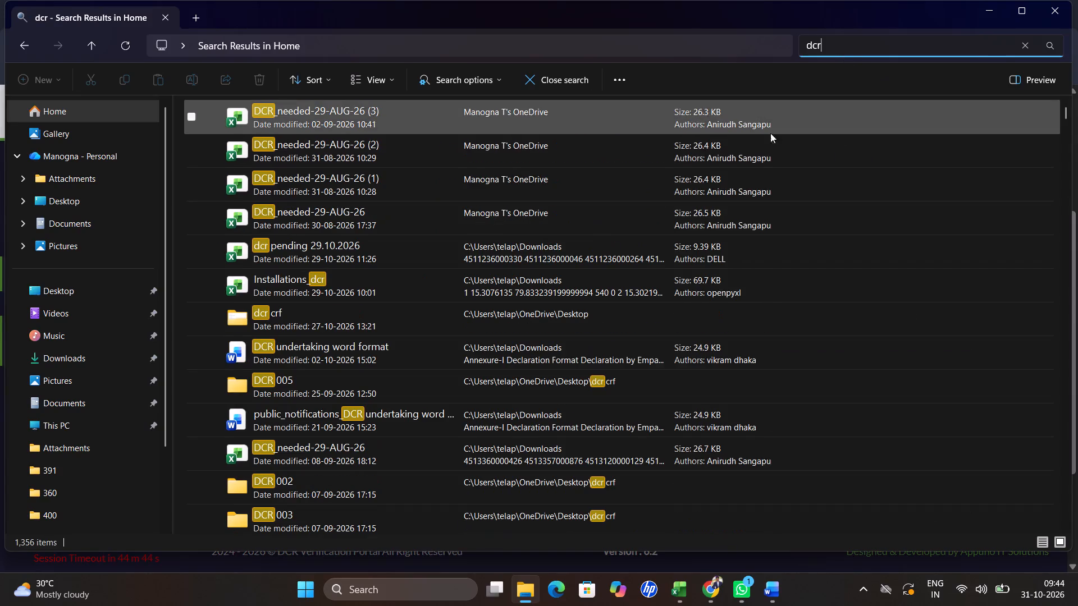
click(356, 110)
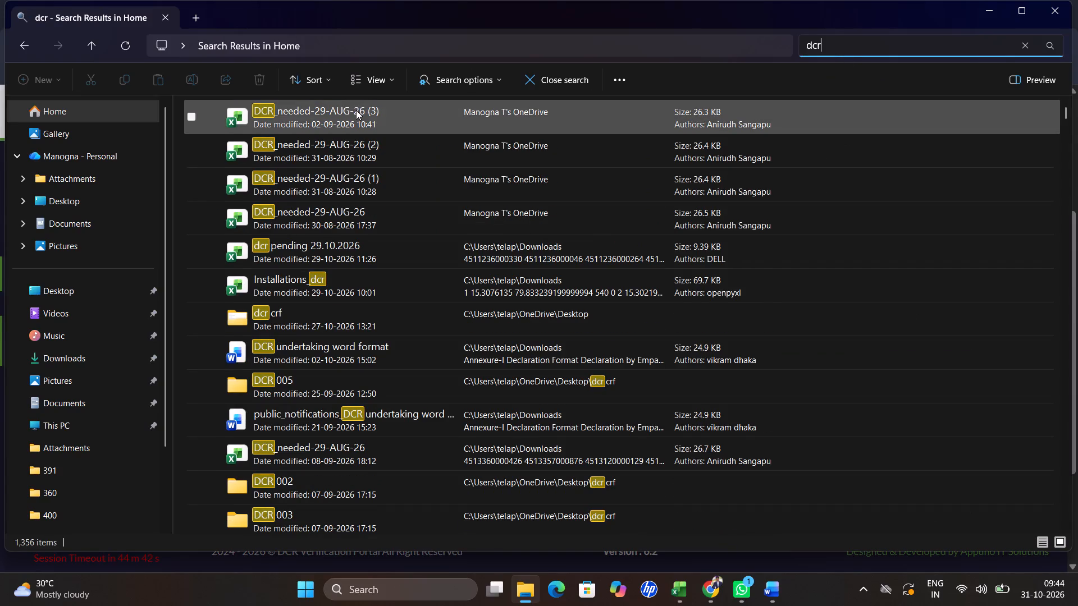
double_click(321, 320)
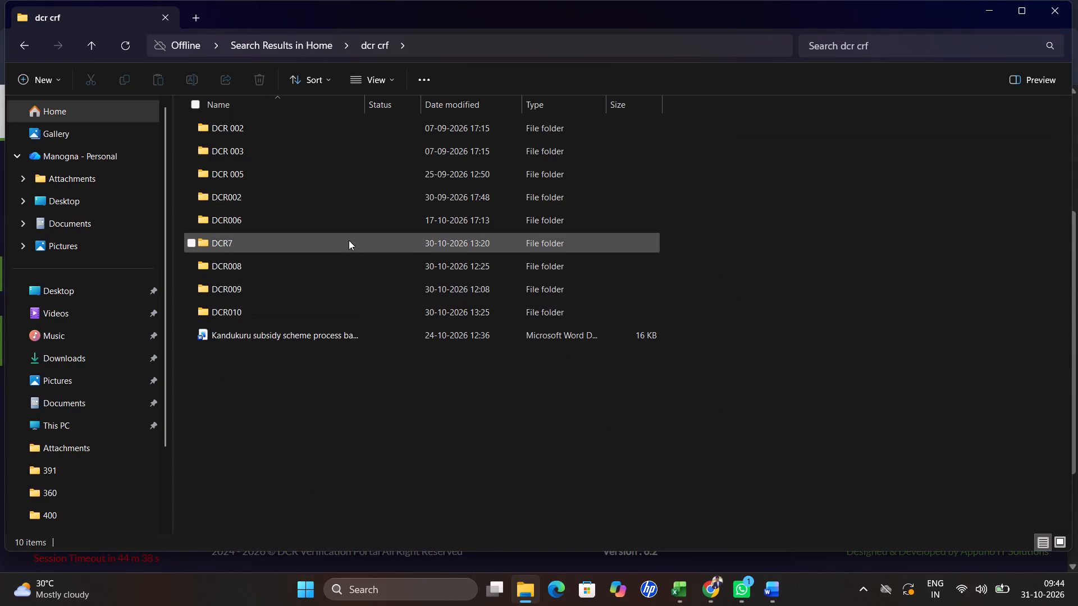
double_click(349, 238)
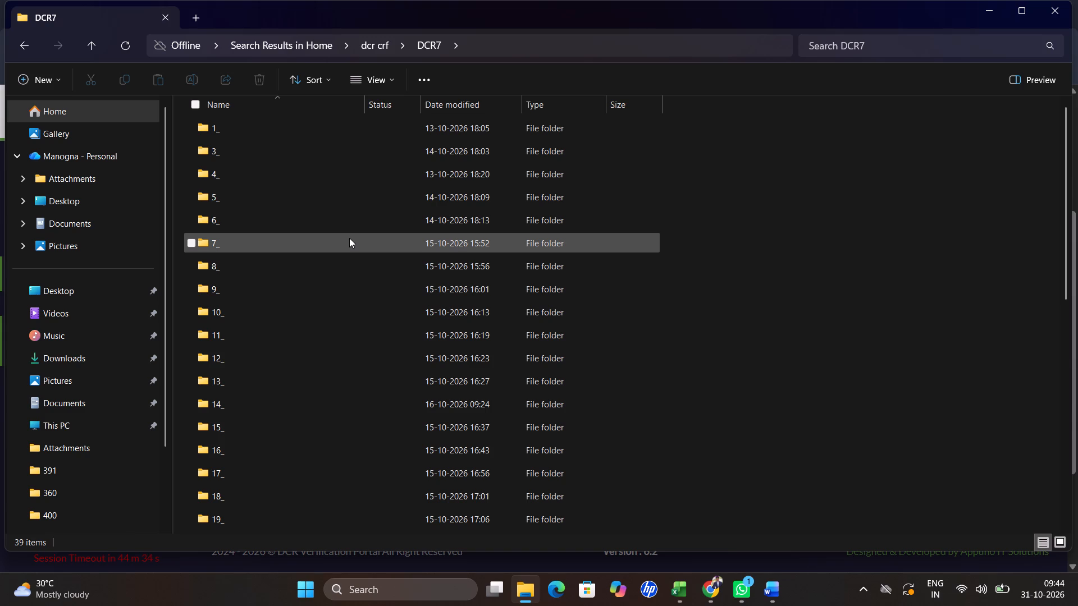
scroll(350, 238, down, 19)
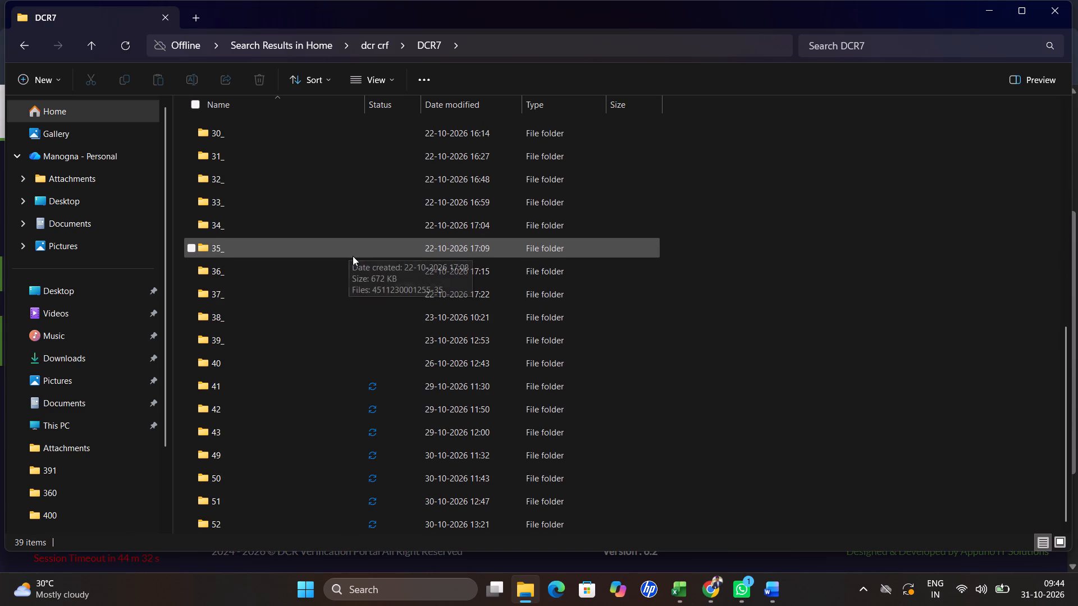
scroll(353, 256, down, 7)
scroll(491, 507, down, 6)
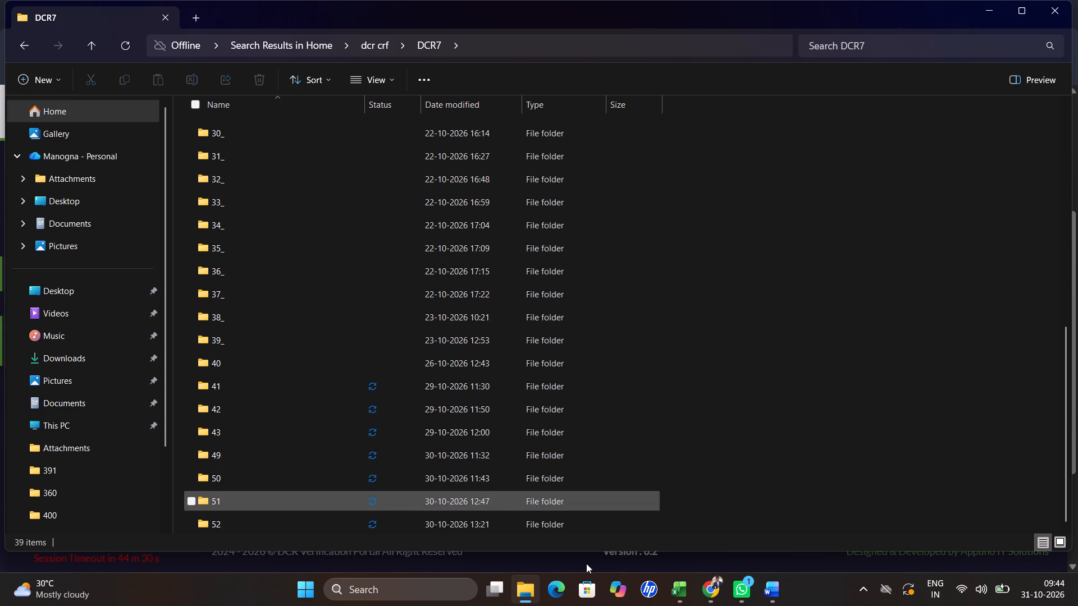
Return to the DCR form and complete the invoice number as AP/GST/26-27/007-53.
click(706, 500)
drag(706, 502, 705, 510)
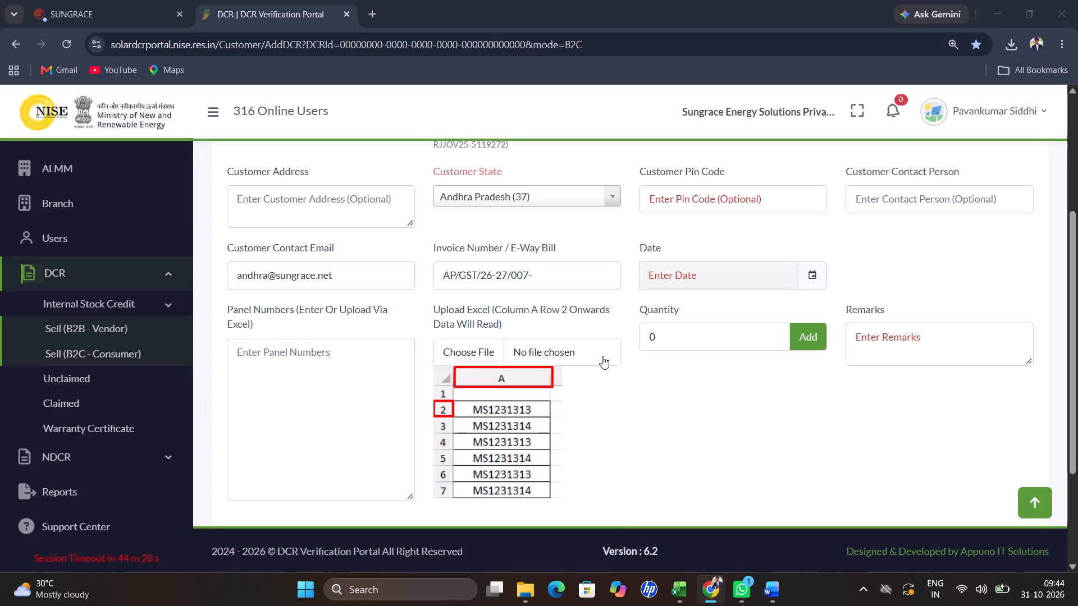
text(53)
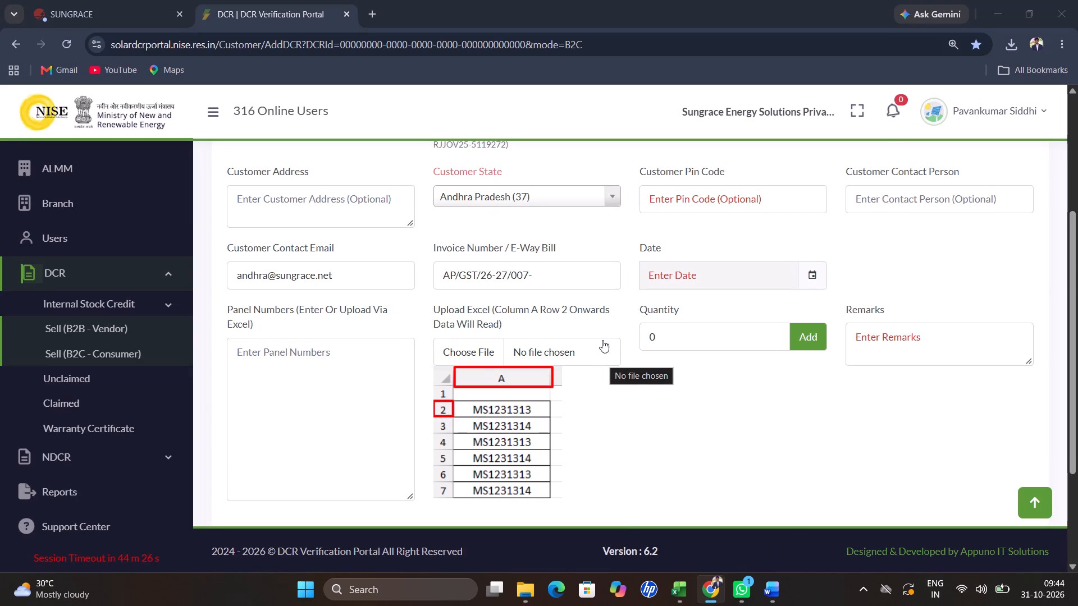
click(584, 279)
text(53)
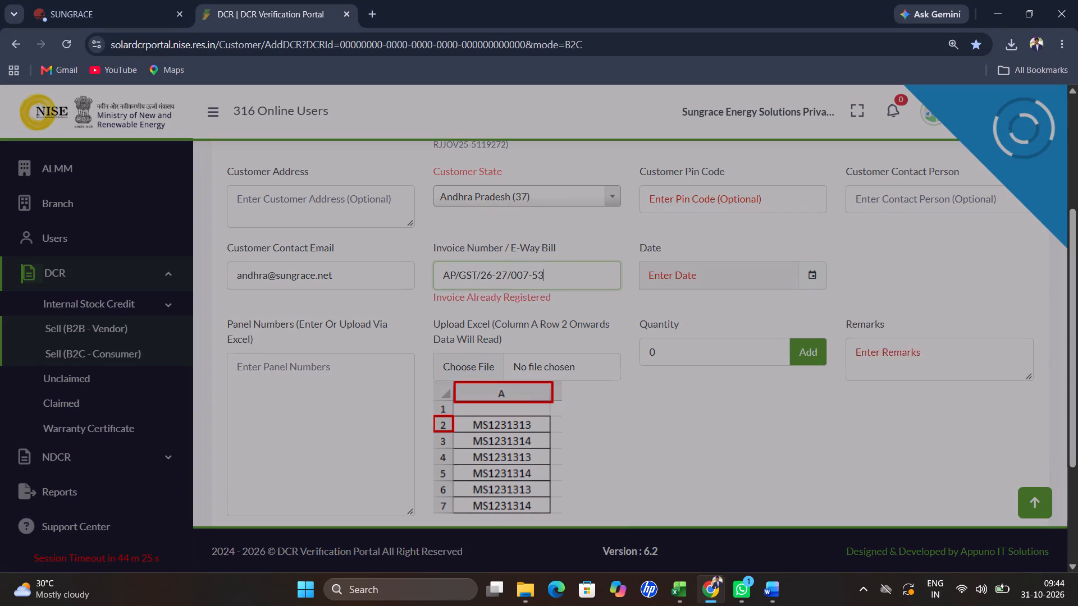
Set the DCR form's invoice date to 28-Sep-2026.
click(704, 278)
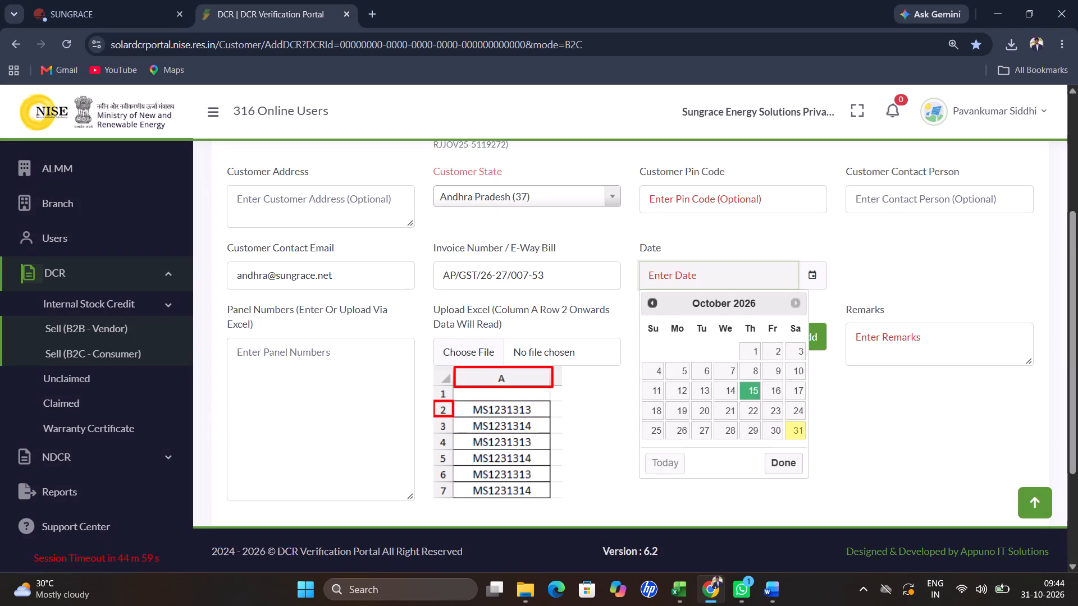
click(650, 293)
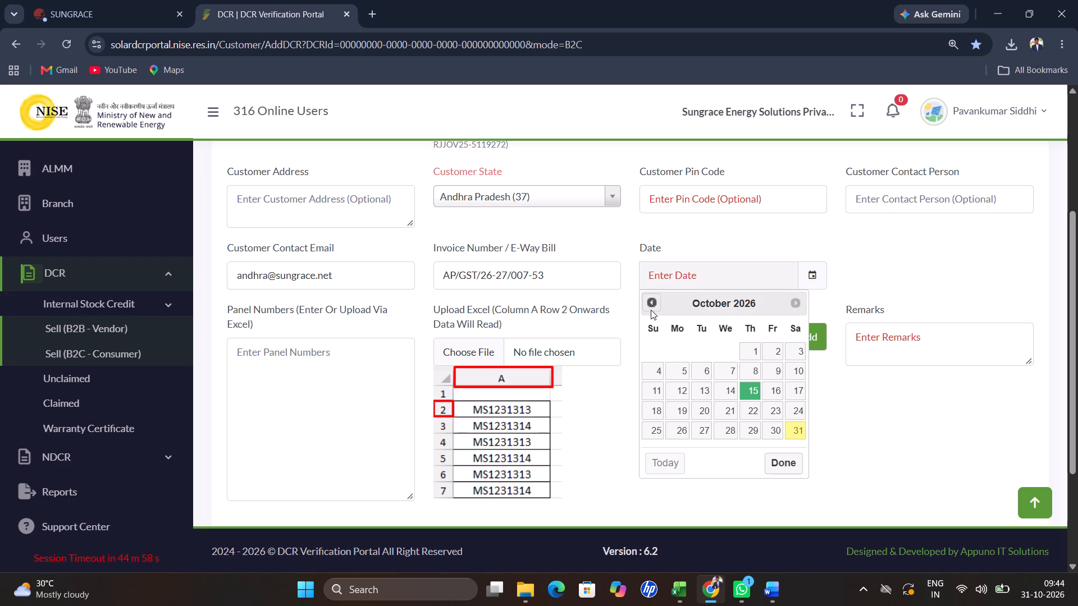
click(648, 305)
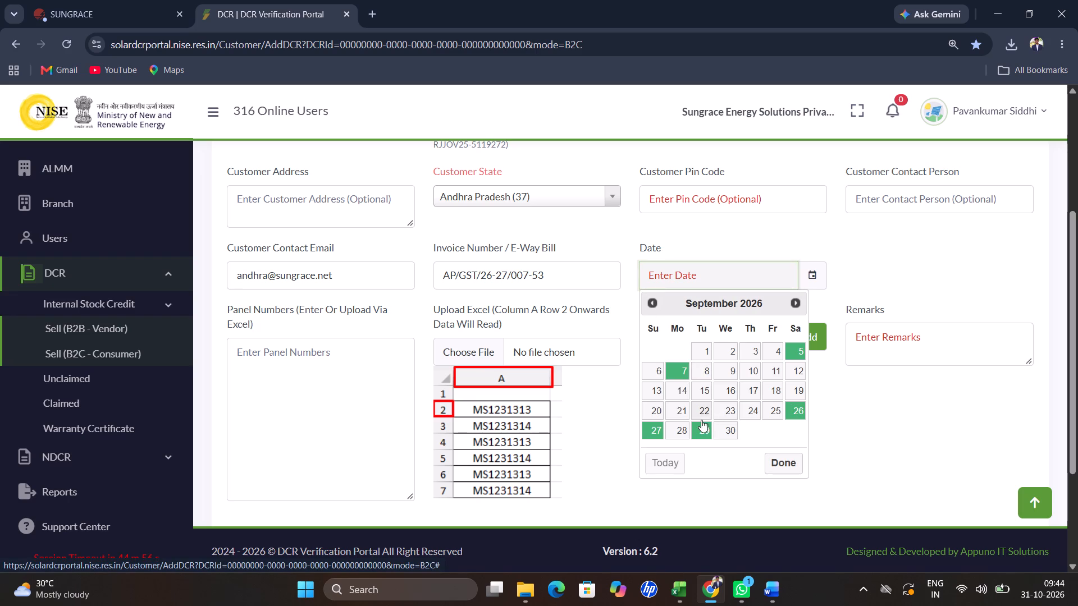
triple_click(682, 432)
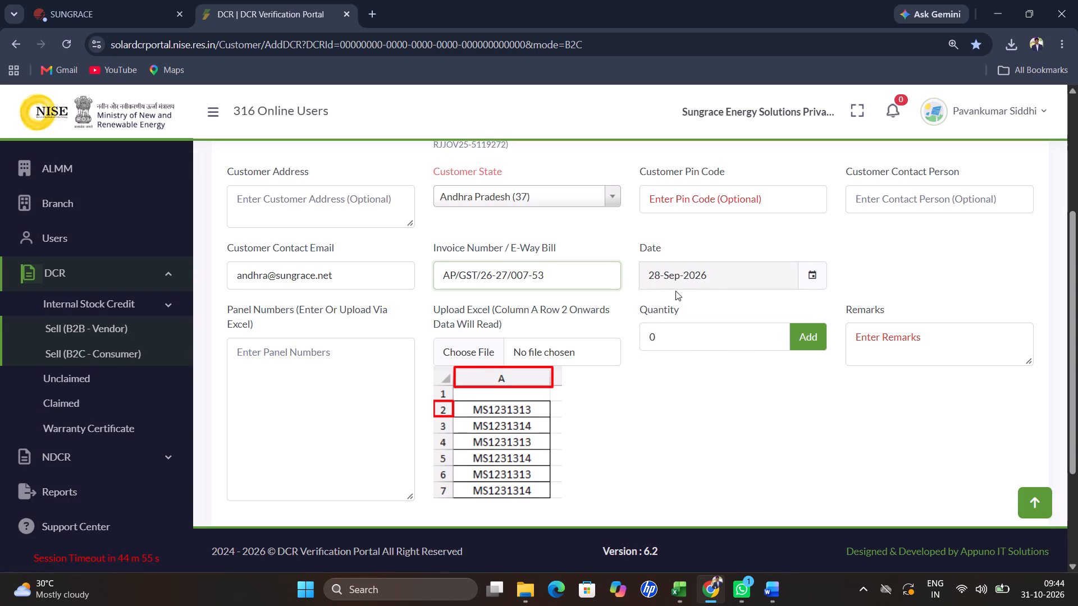
Check invoice 7's date in the Word document and set the DCR form's date to 26-Aug-2026.
click(776, 547)
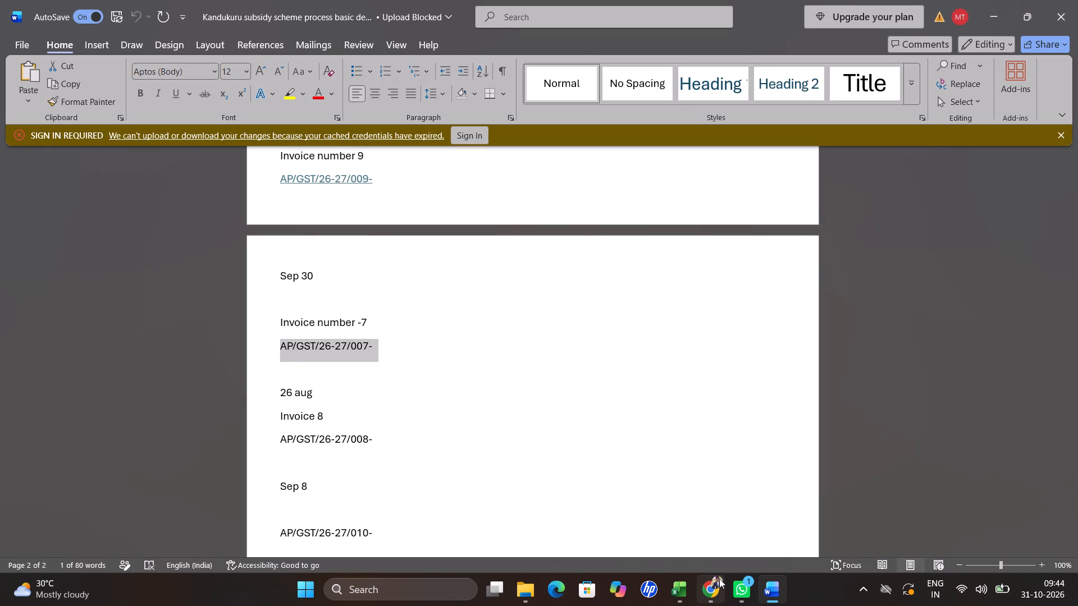
click(710, 548)
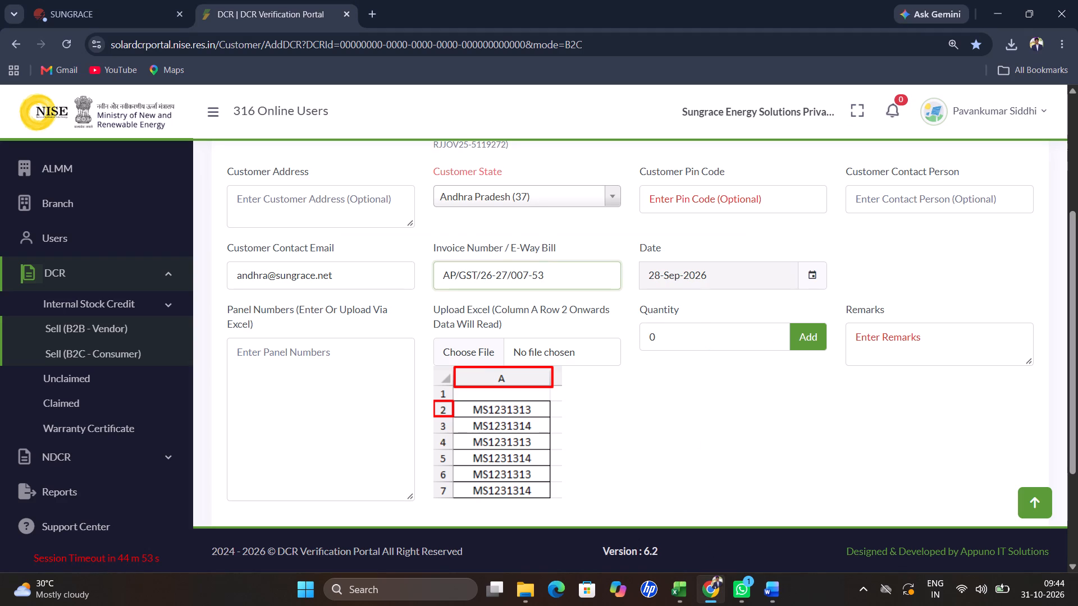
click(713, 275)
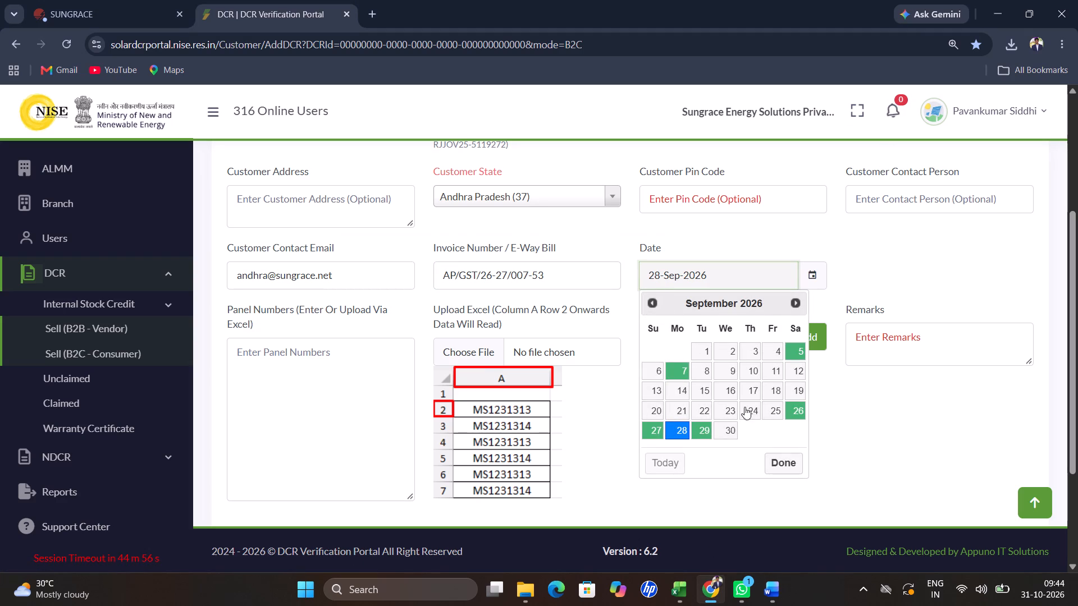
click(797, 411)
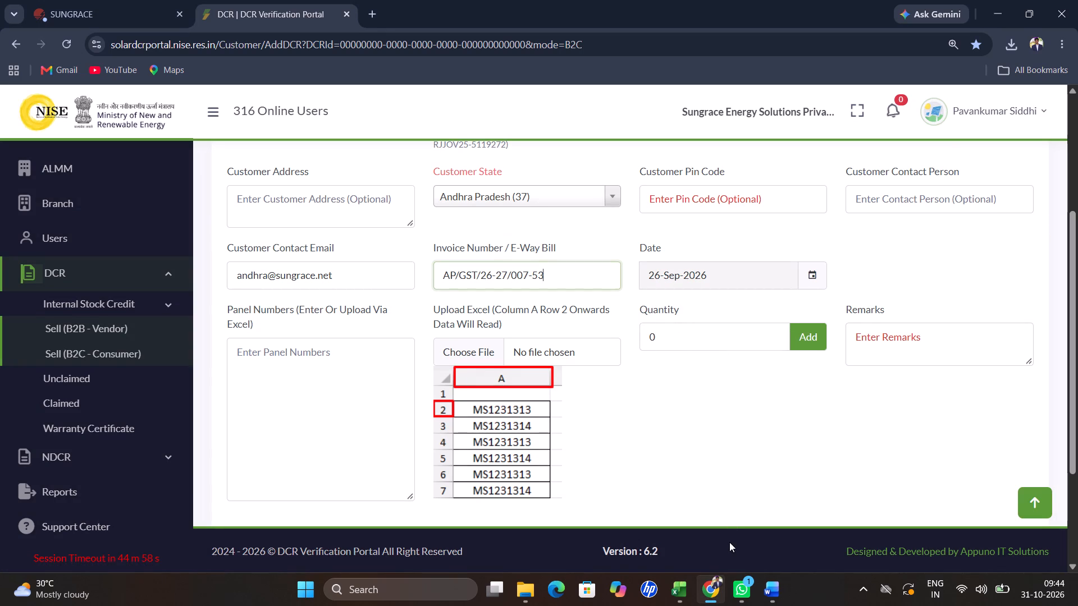
click(665, 276)
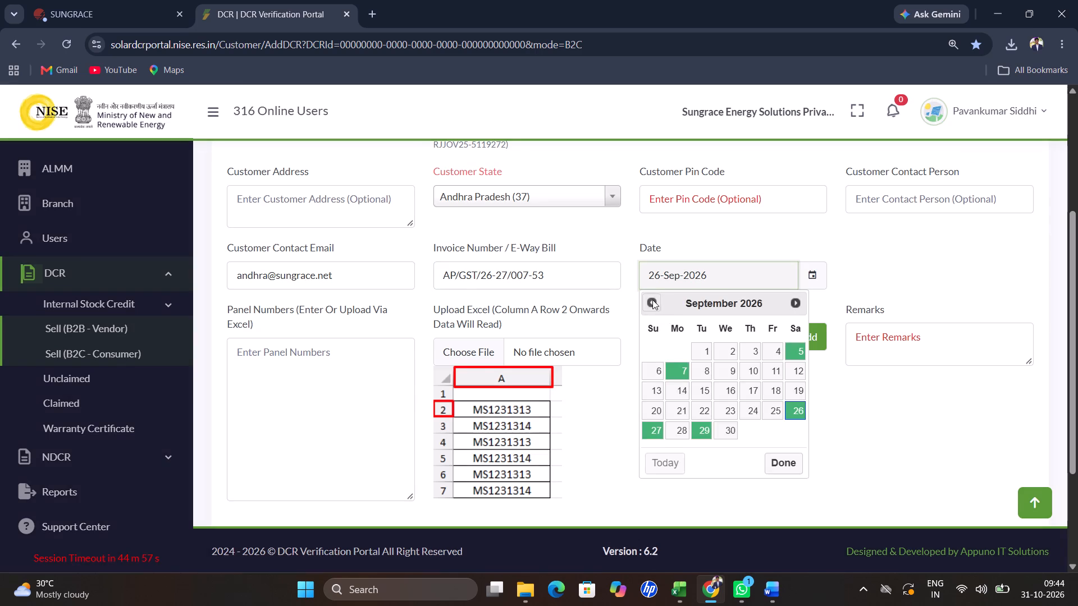
click(652, 300)
click(728, 423)
Copy the panel serial numbers from the SUNGRACE work order's Quick Copy Details into the DCR form's Panel Numbers field.
click(293, 424)
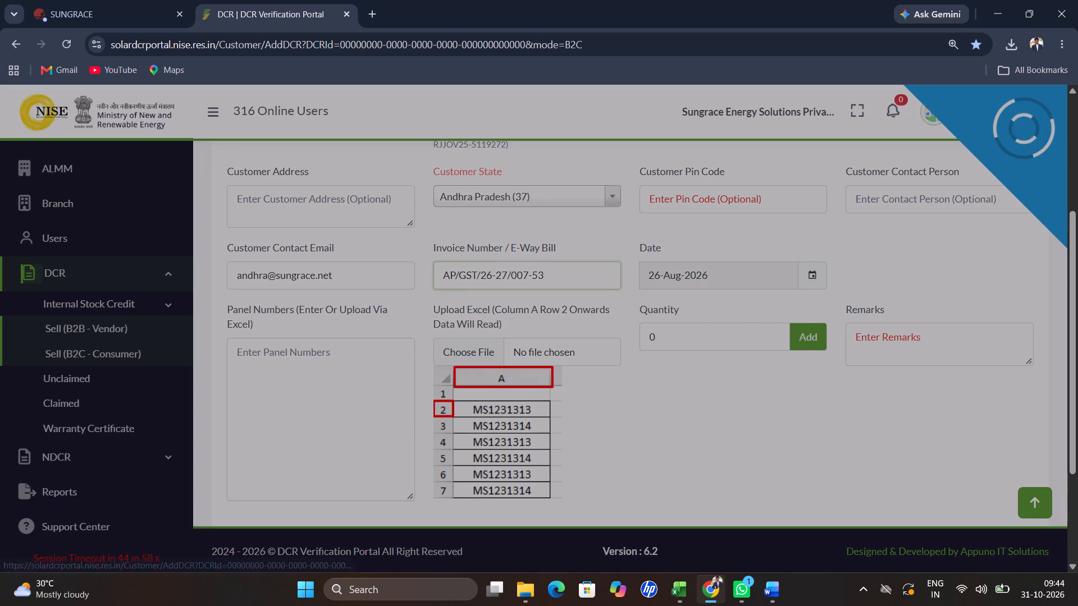
click(142, 0)
click(680, 130)
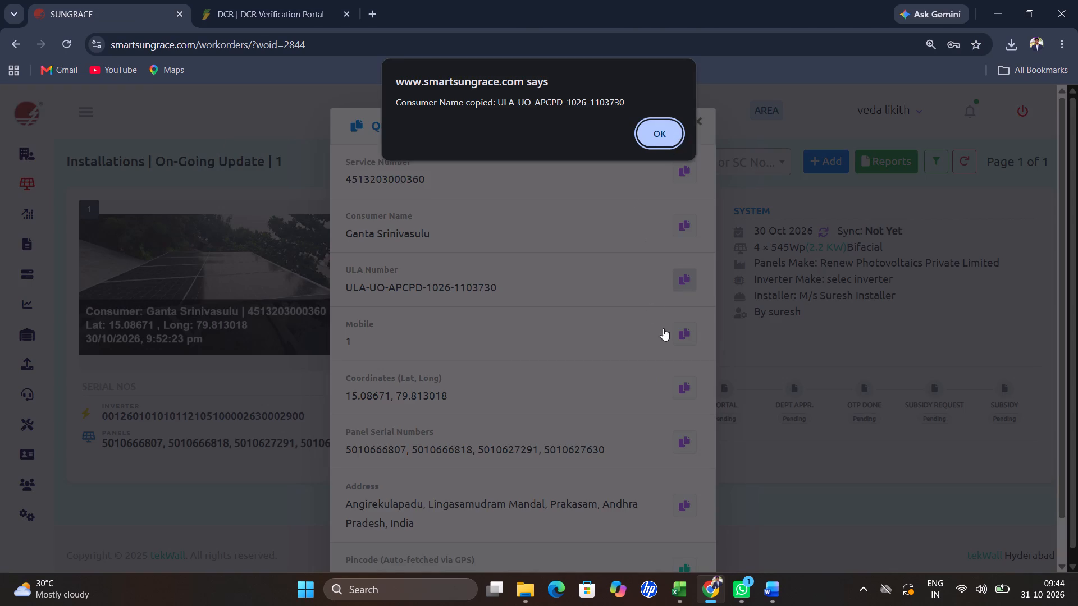
click(660, 137)
click(680, 422)
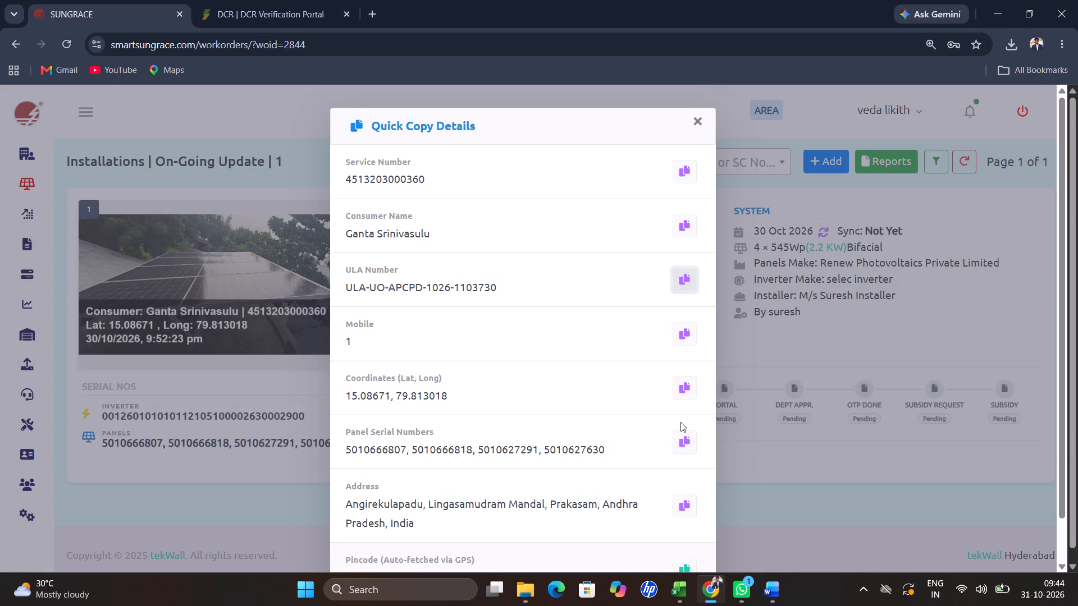
click(686, 431)
click(233, 0)
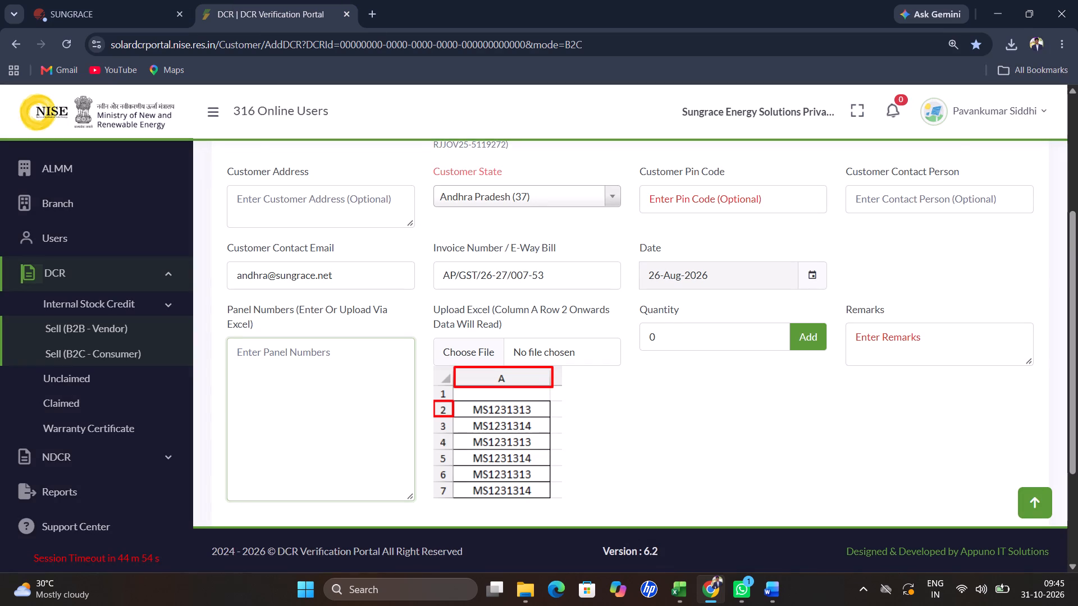
key(ctrl+v)
In the Panel Numbers field, put the fourth panel serial number on its own line, replacing the comma separator before it.
key(Left)
key(Left)
key(Left)
key(Left)
key(Left)
key(Left)
key(Left)
key(Left)
key(Left)
key(Left)
key(Left)
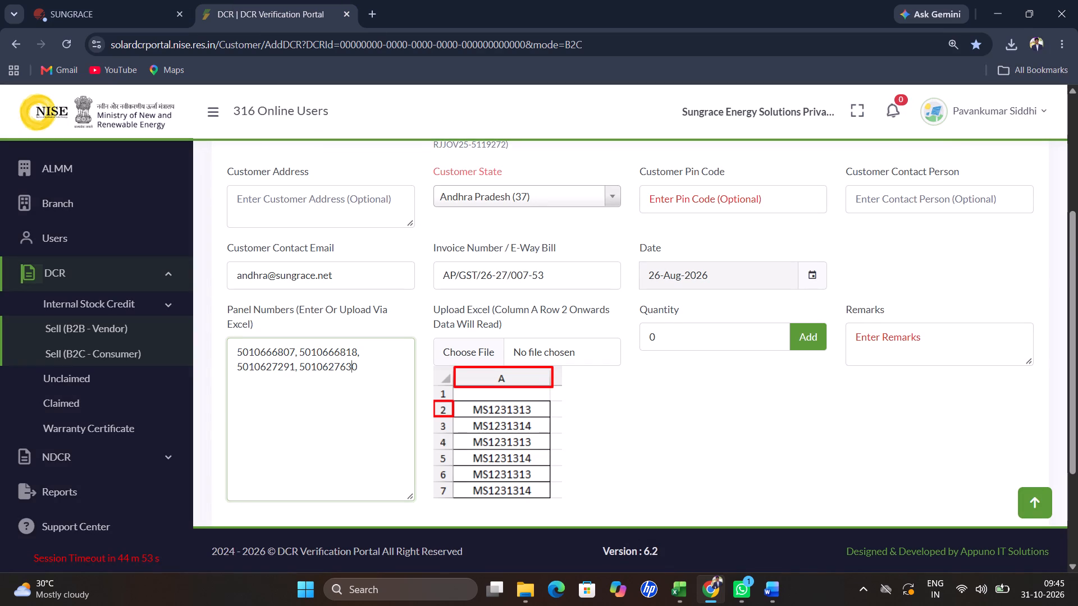
key(Right)
key(BackSpace)
key(BackSpace)
key(Return)
Replace the comma separator between the first and second panel serial numbers with a line break.
key(Up)
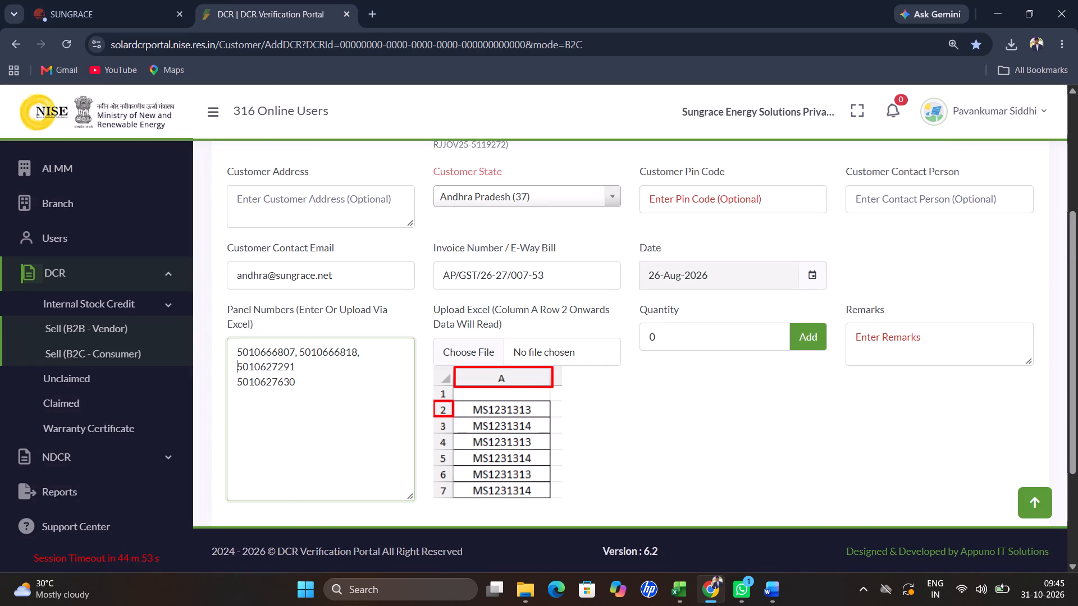
key(Up)
key(Up)
key(Right)
key(Right)
key(Right)
key(Right)
key(Right)
key(Right)
key(Right)
key(Right)
key(Right)
key(Right)
key(Right)
key(Right)
key(Right)
key(Left)
key(BackSpace)
key(BackSpace)
key(Return)
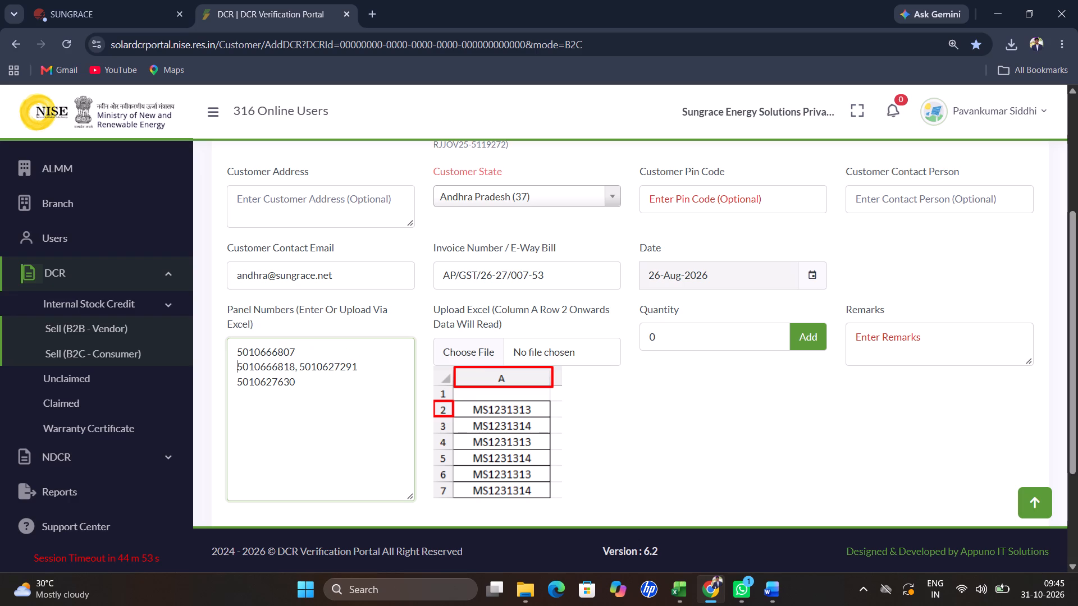
Replace the comma separator between the second and third panel serial numbers with a line break.
key(Right)
key(Right)
key(Right)
key(Right)
key(Right)
key(Right)
key(Right)
key(Right)
key(Right)
key(Right)
key(Right)
key(Right)
key(BackSpace)
key(BackSpace)
key(Return)
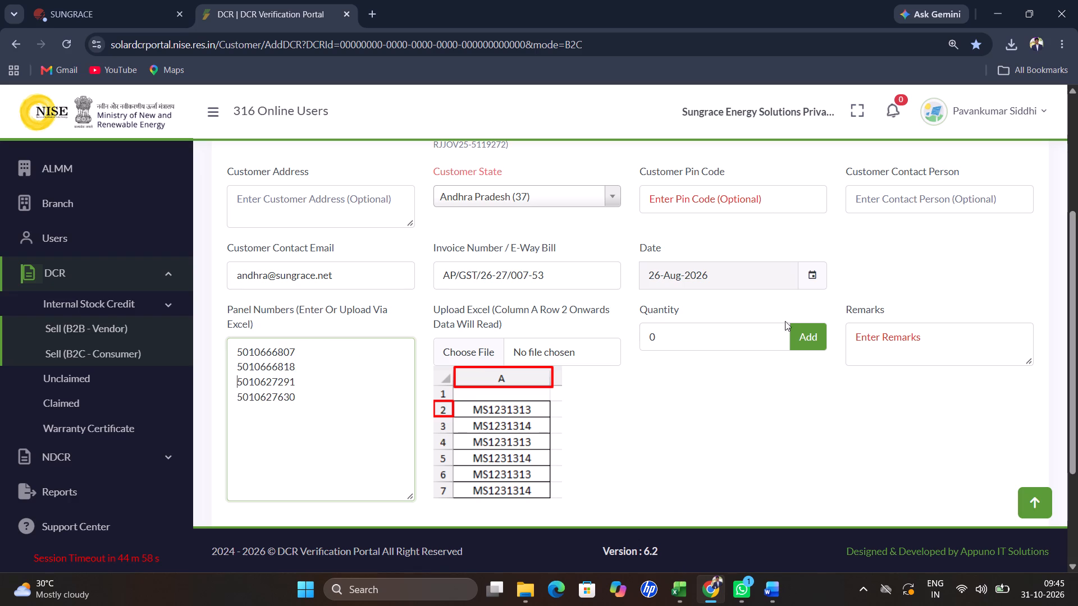
Add the four entered panel numbers to the DCR with a quantity of 4.
click(741, 340)
scroll(741, 340, up, 4)
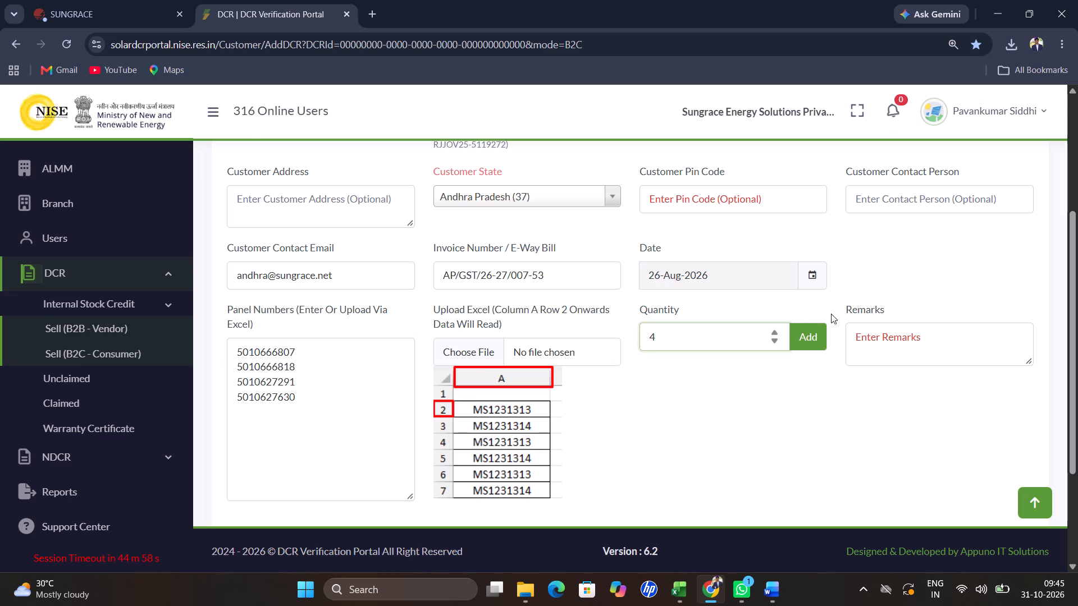
click(818, 339)
Copy the address from the SUNGRACE work order's Quick Copy Details into the DCR form's Remarks field.
click(919, 346)
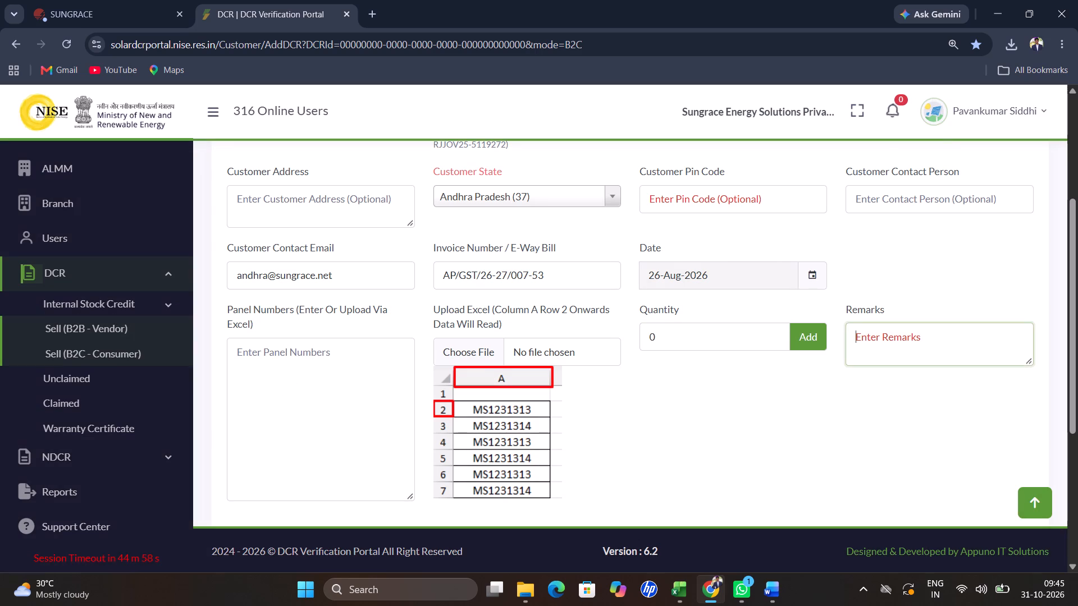
click(95, 0)
click(677, 154)
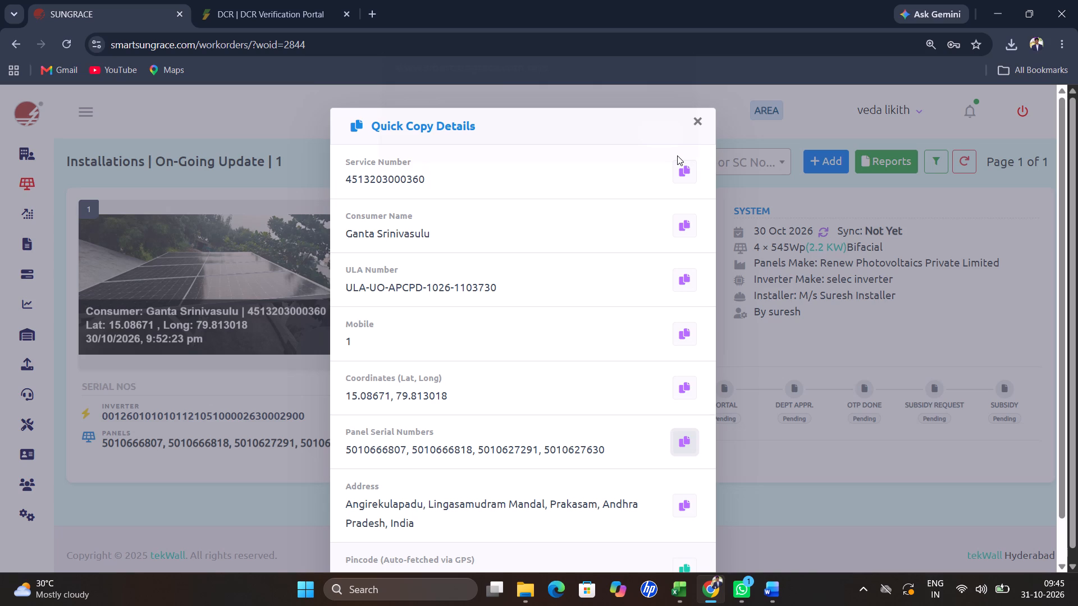
scroll(705, 288, down, 3)
scroll(657, 362, down, 3)
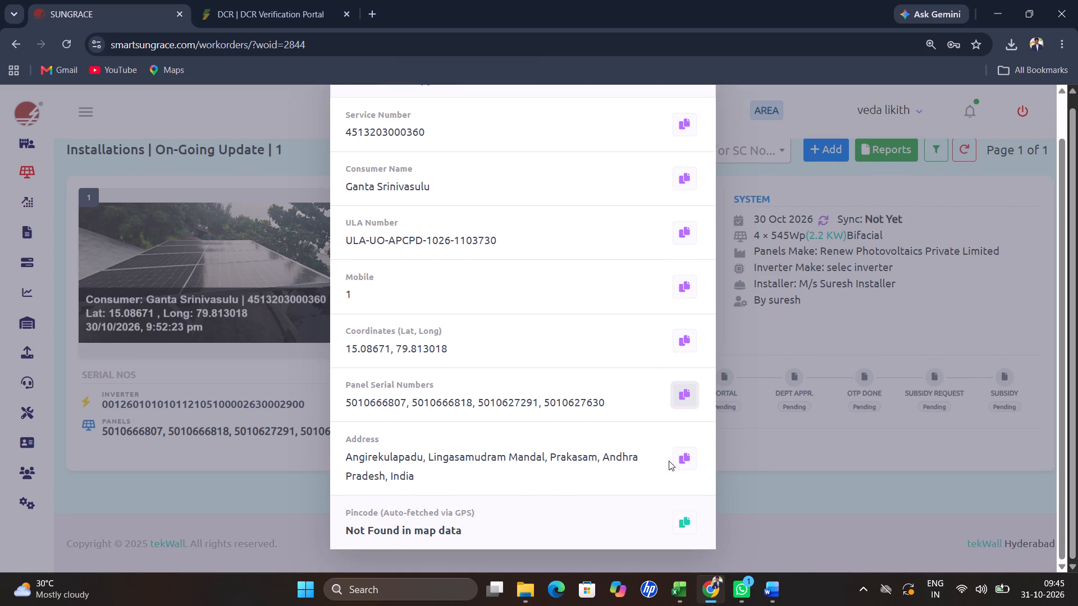
click(686, 460)
click(290, 3)
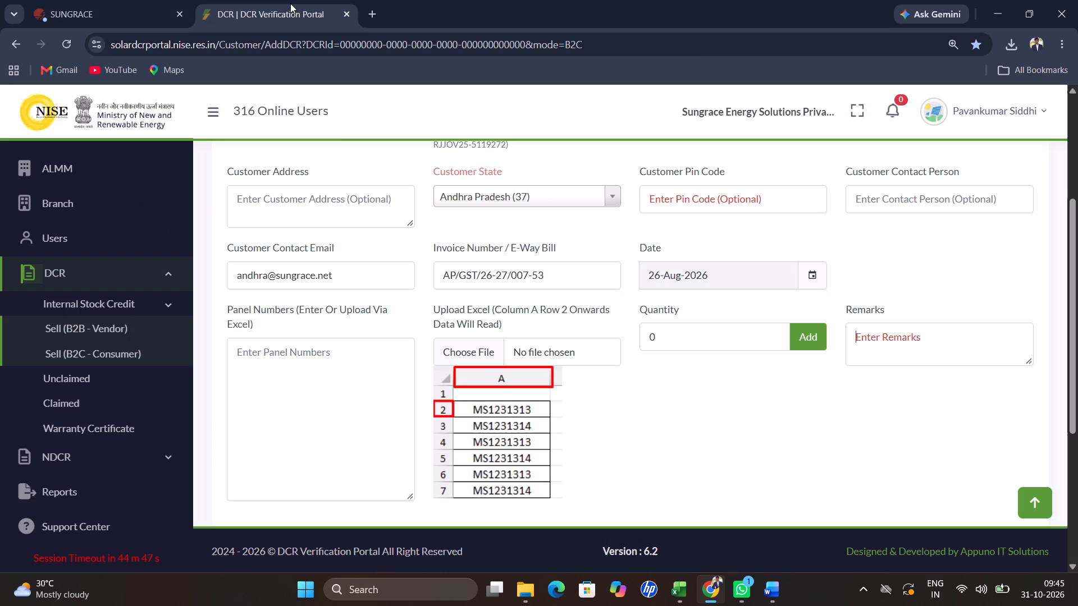
key(ctrl+v)
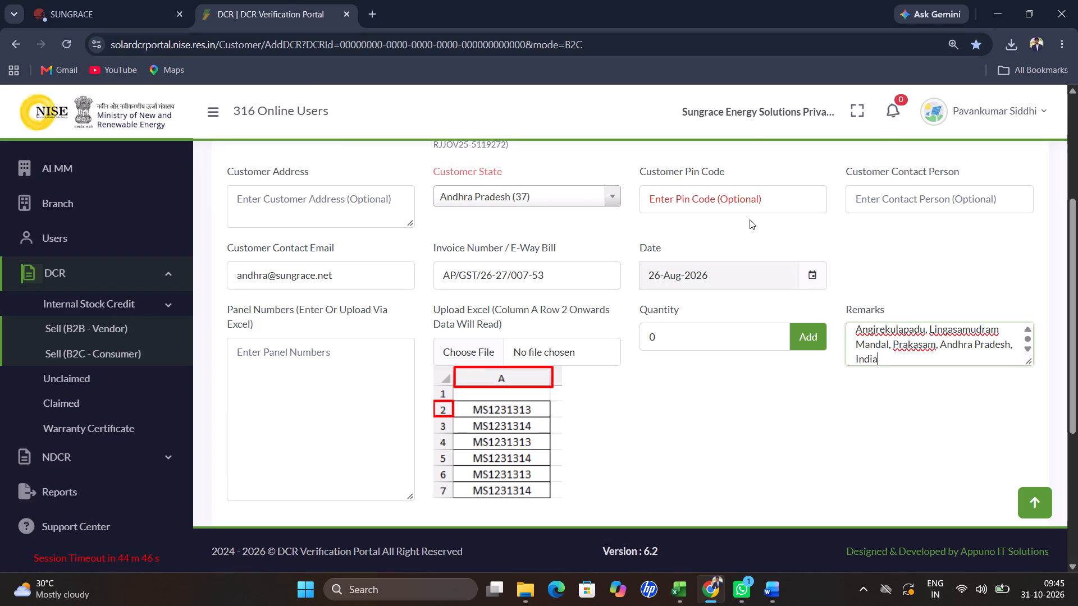
Search Google for the copied address's pincode and copy the code found into the DCR form's Customer Pin Code field.
click(371, 20)
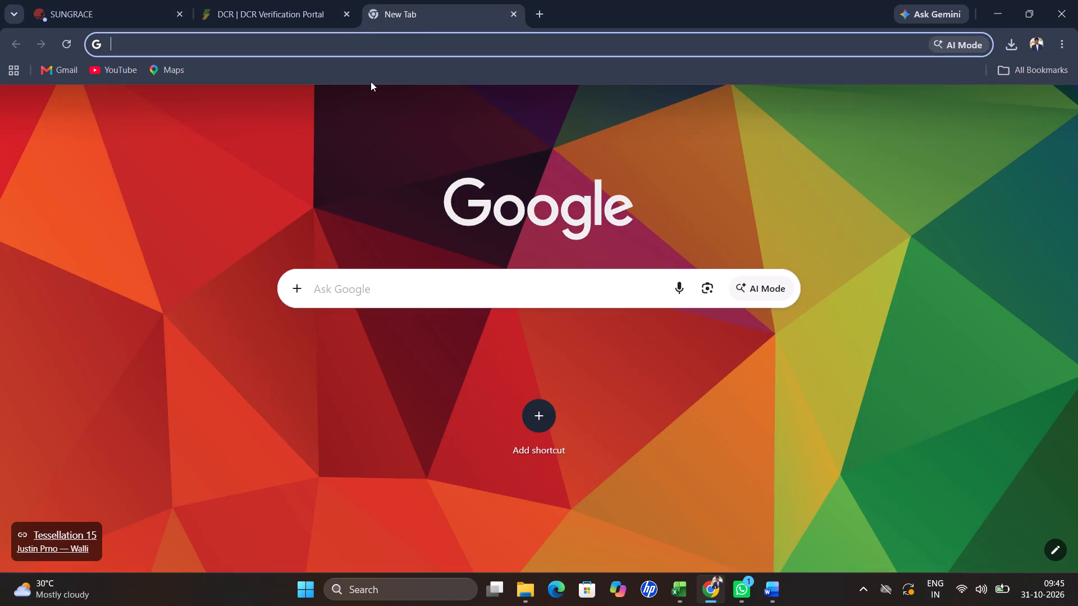
key(ctrl+v)
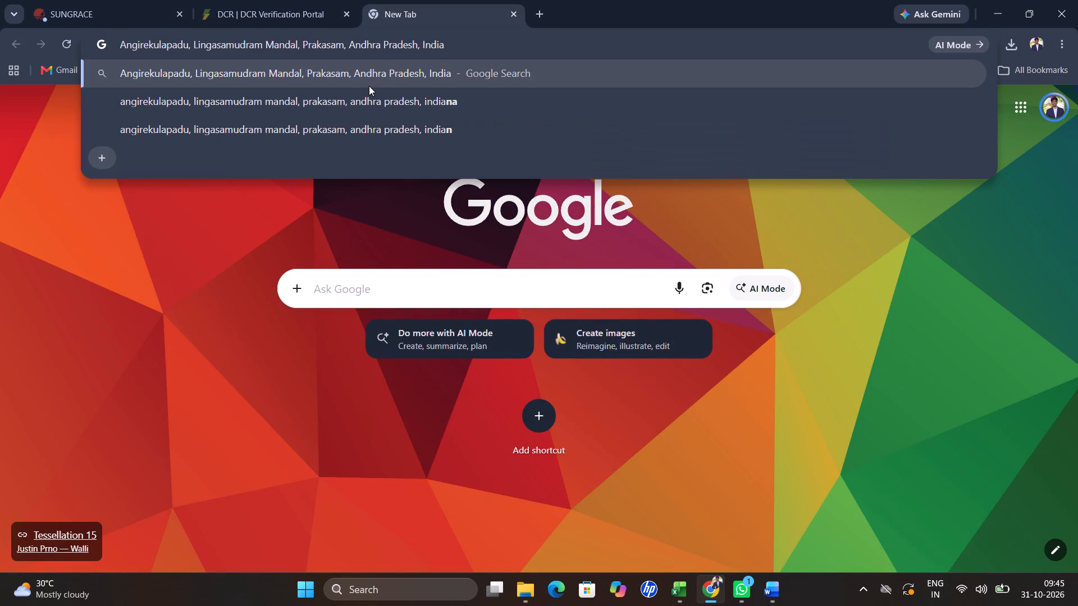
key(space)
text(pin)
text(code)
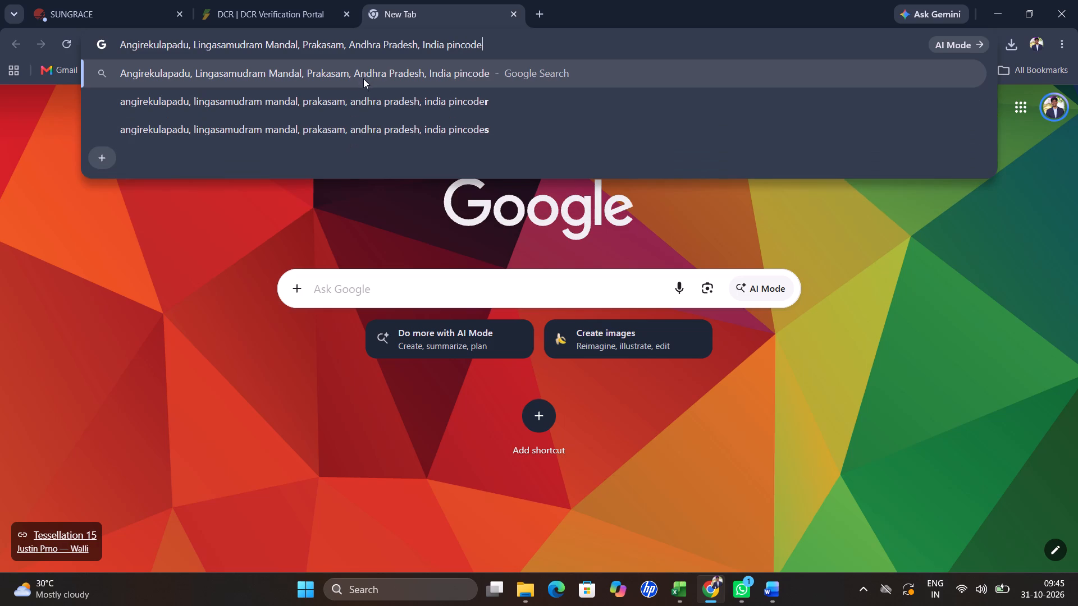
click(363, 77)
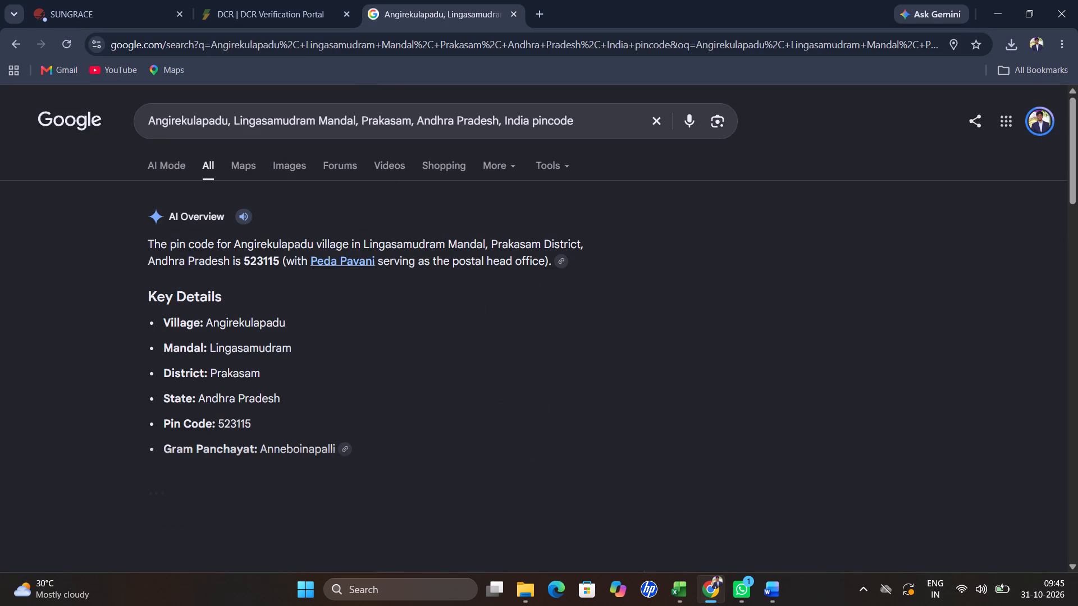
double_click(258, 261)
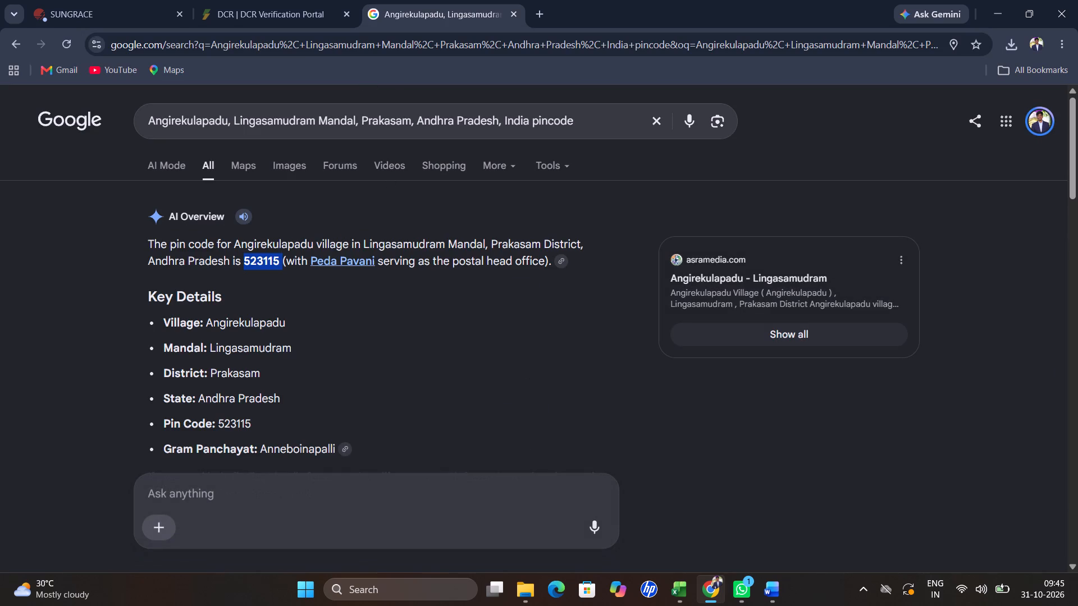
key(ctrl+c)
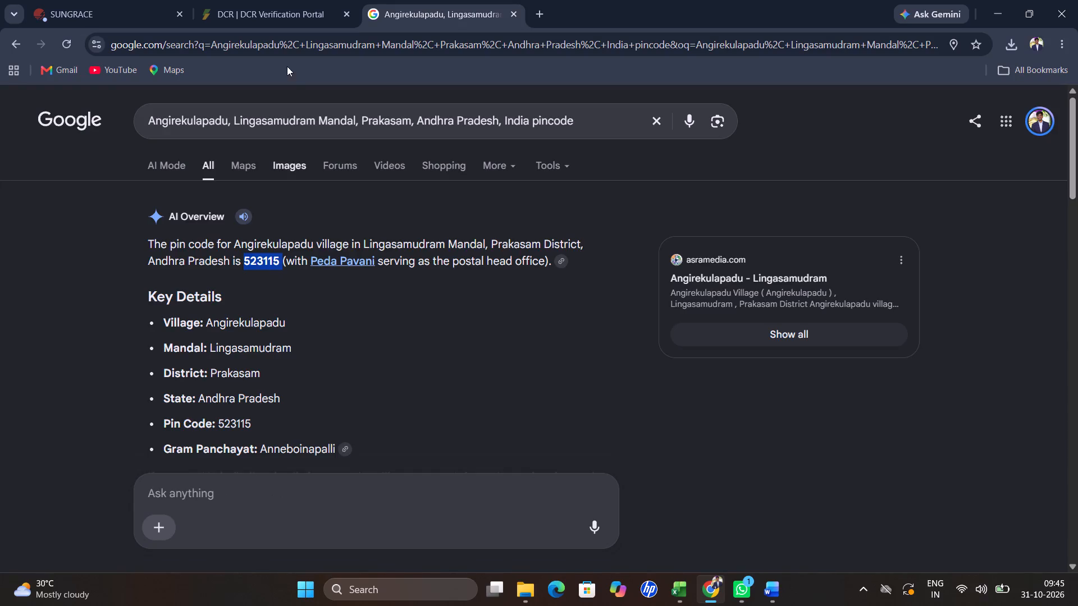
click(265, 12)
click(647, 202)
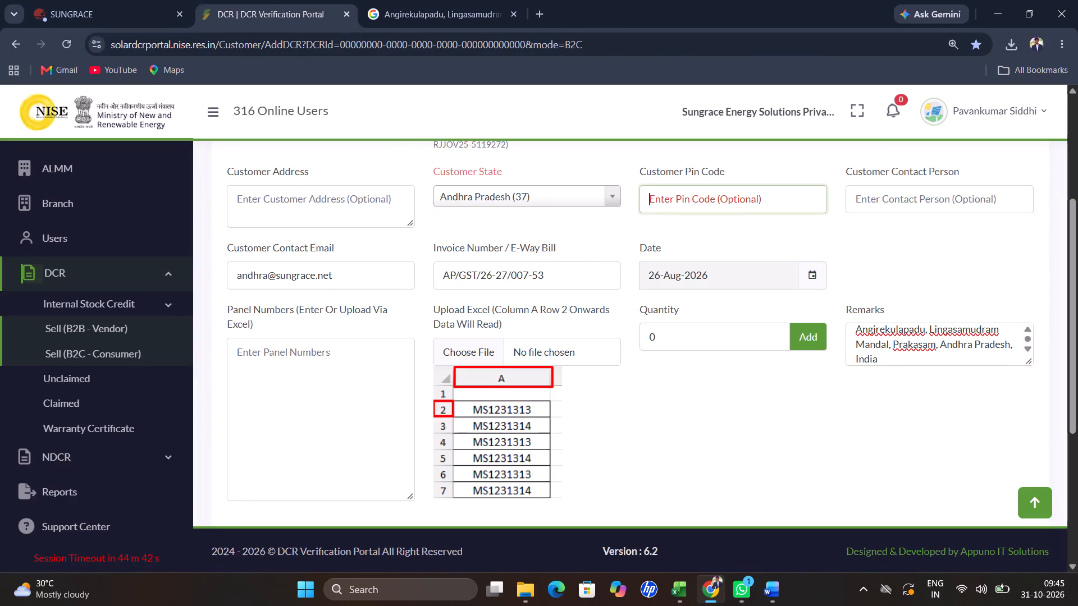
key(ctrl+v)
Confirm and submit the completed B2C DCR for invoice AP/GST/26-27/007-53.
scroll(664, 210, down, 4)
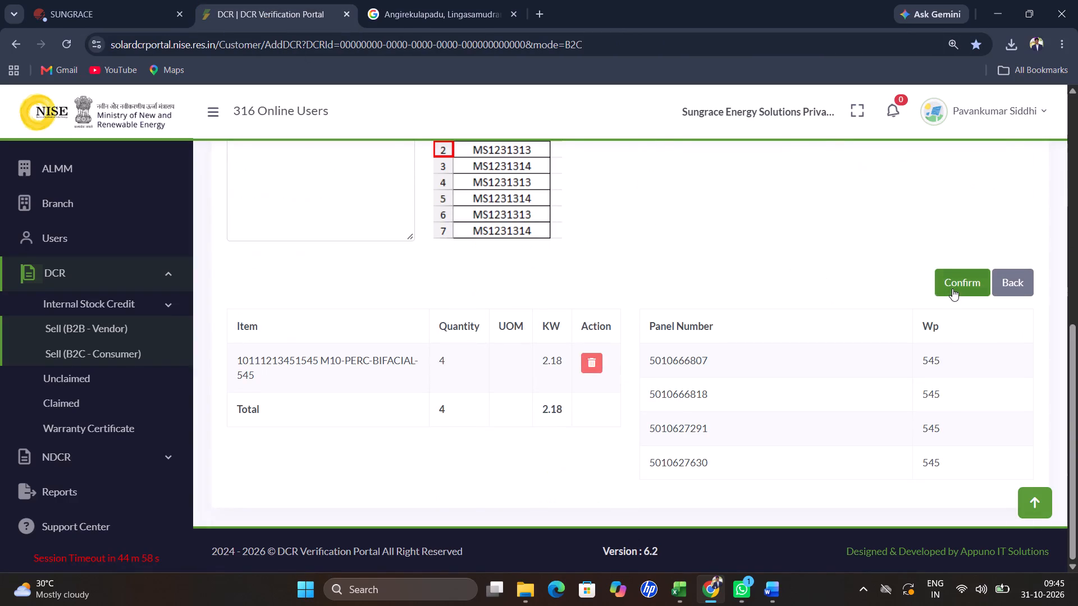
click(952, 288)
click(683, 410)
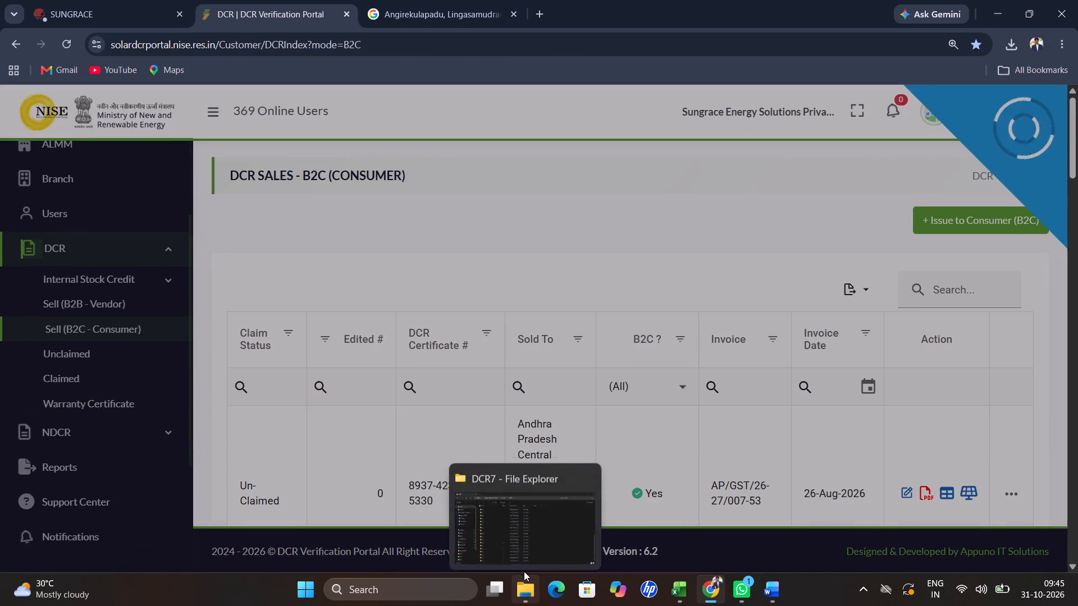
Switch to File Explorer, create a folder named 53_ inside DCR7 and open it.
click(523, 536)
click(37, 80)
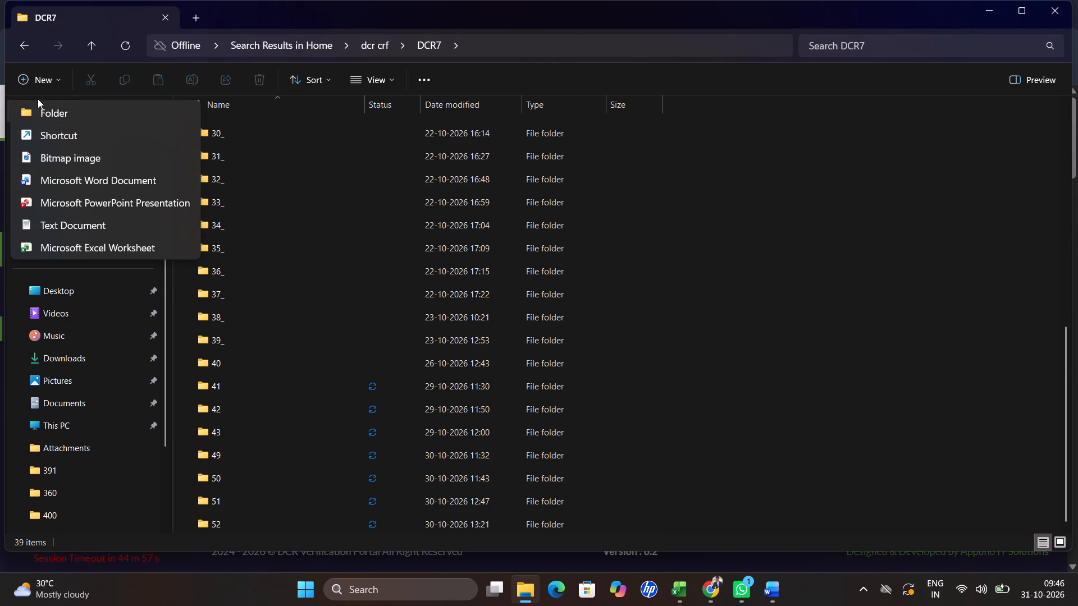
click(46, 108)
text(53_)
key(Return)
key(shift+Return)
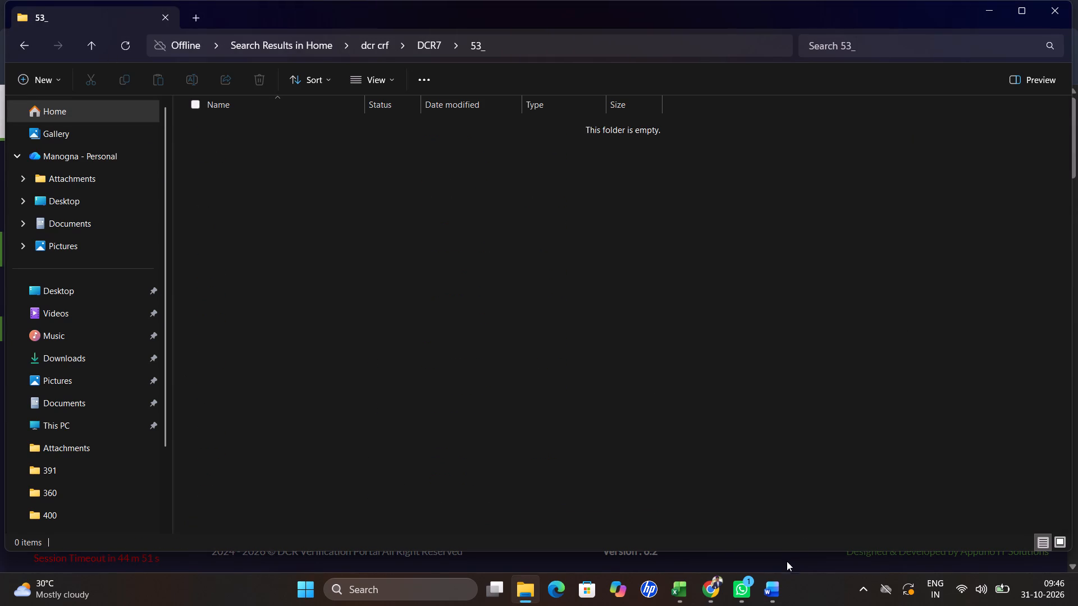
Download the certificate PDF of DCR invoice AP/GST/26-27/007-53, naming the file with the service number copied from the SUNGRACE work order plus -53.
click(705, 548)
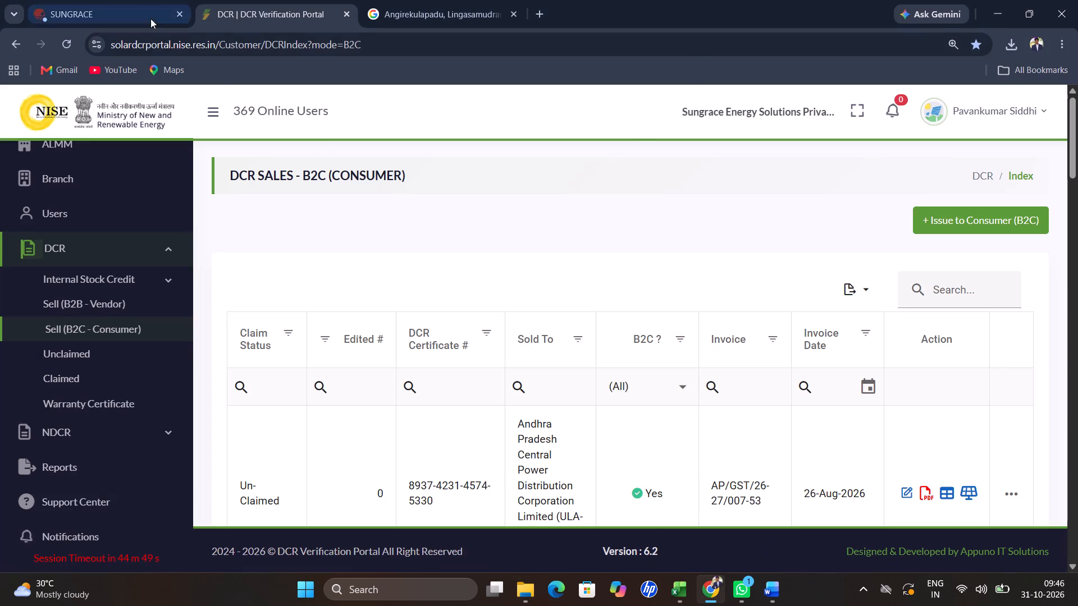
click(148, 13)
click(650, 144)
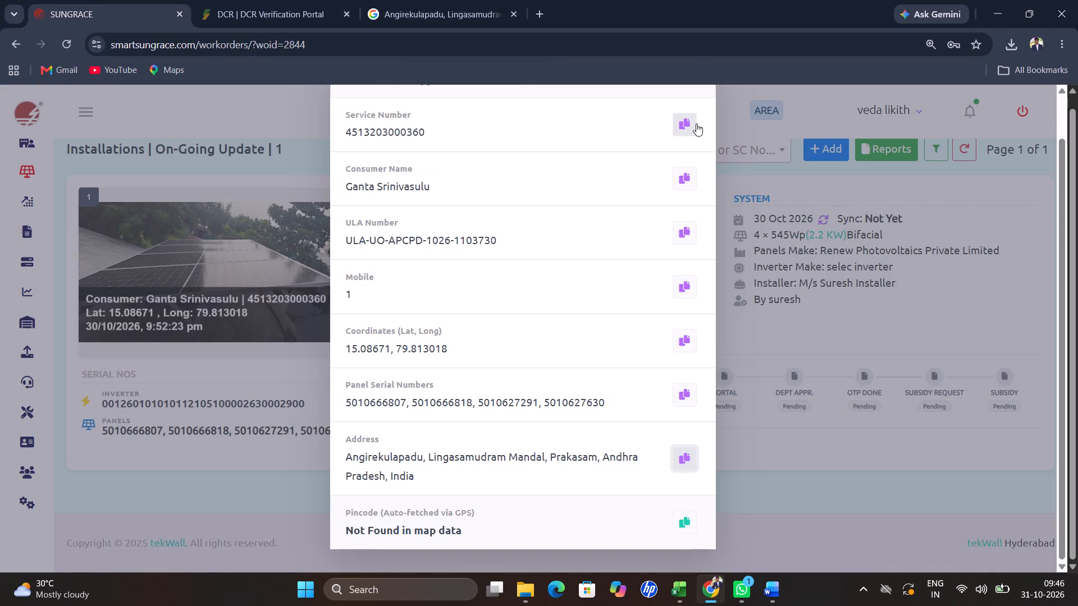
click(686, 123)
drag(273, 0, 273, 6)
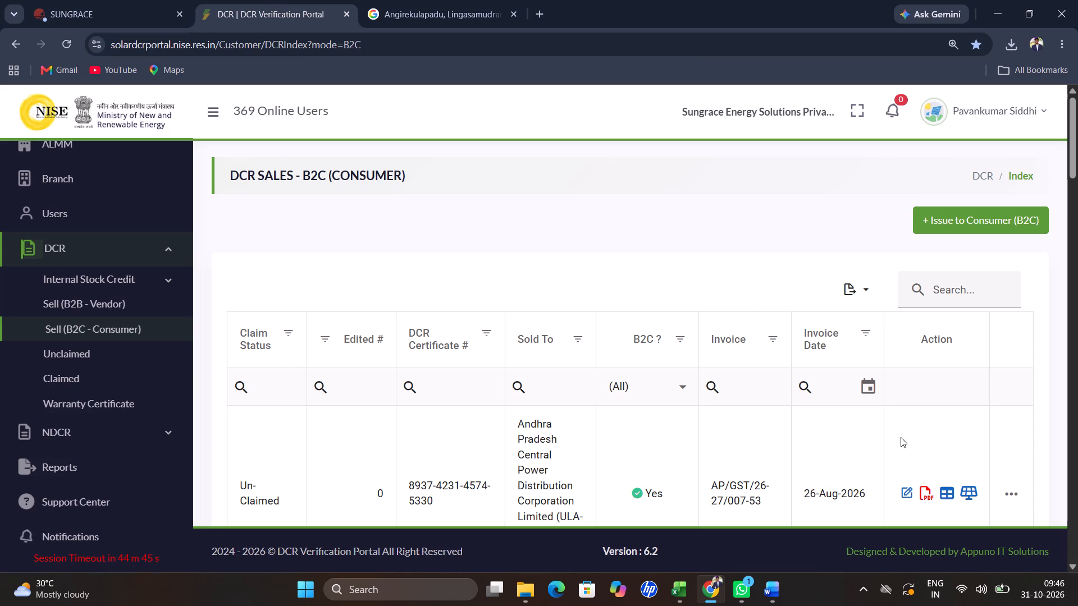
double_click(924, 493)
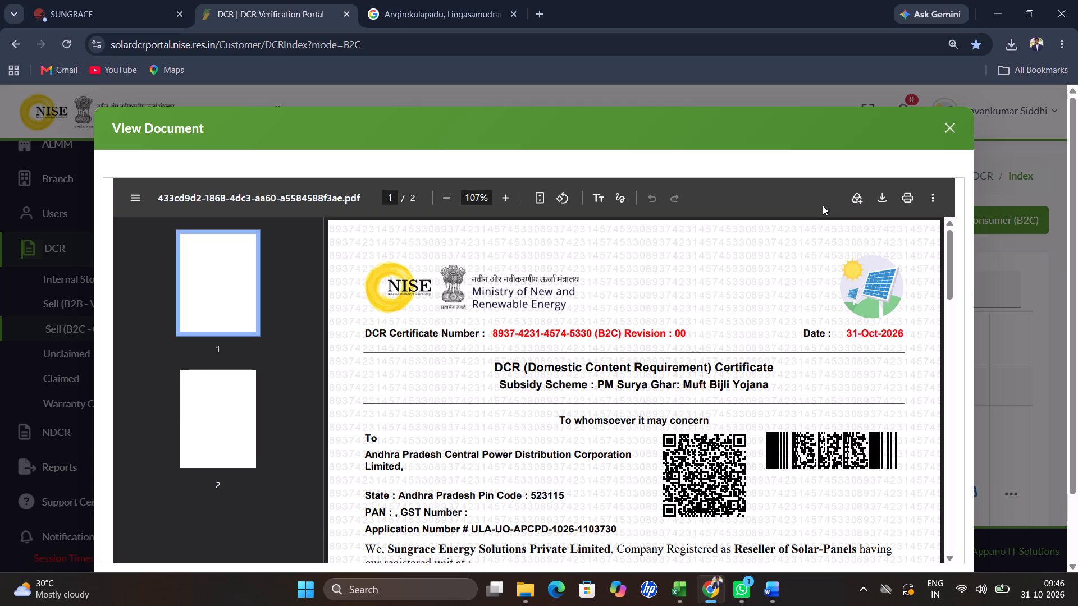
click(883, 196)
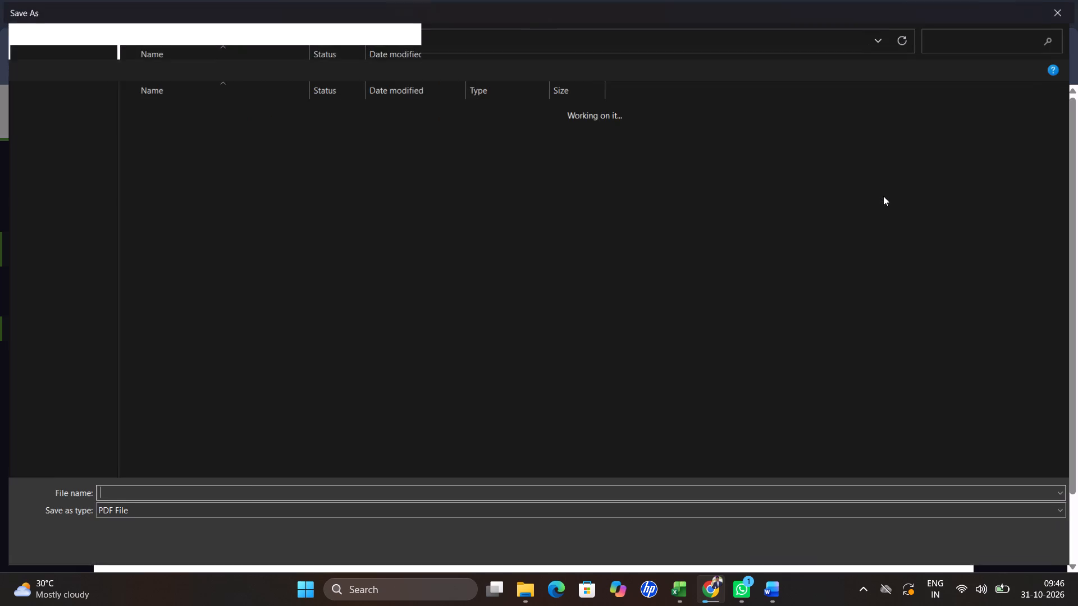
key(ctrl+v)
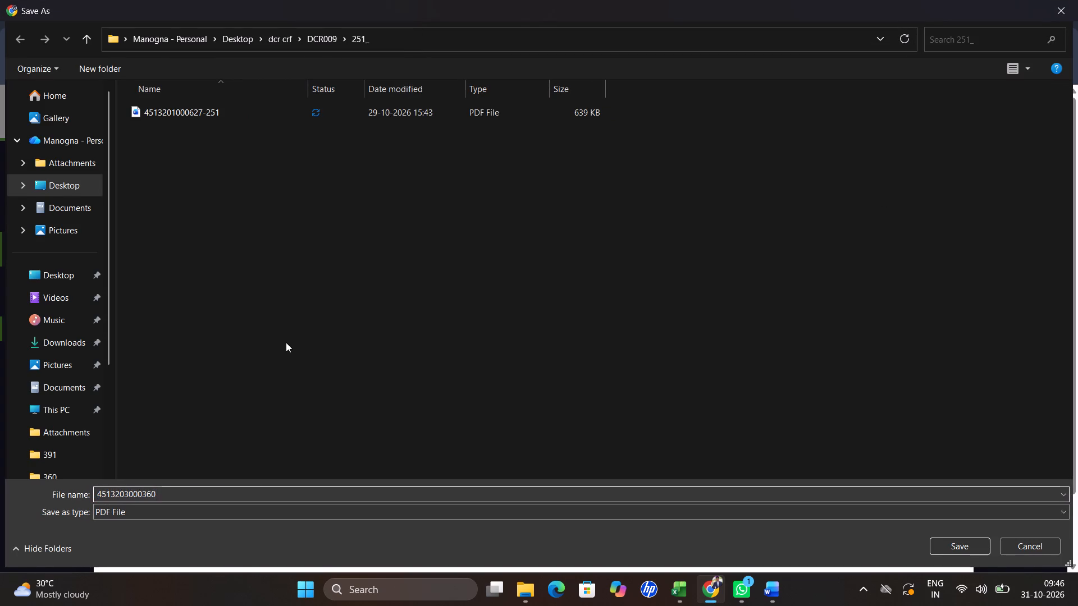
text(-53)
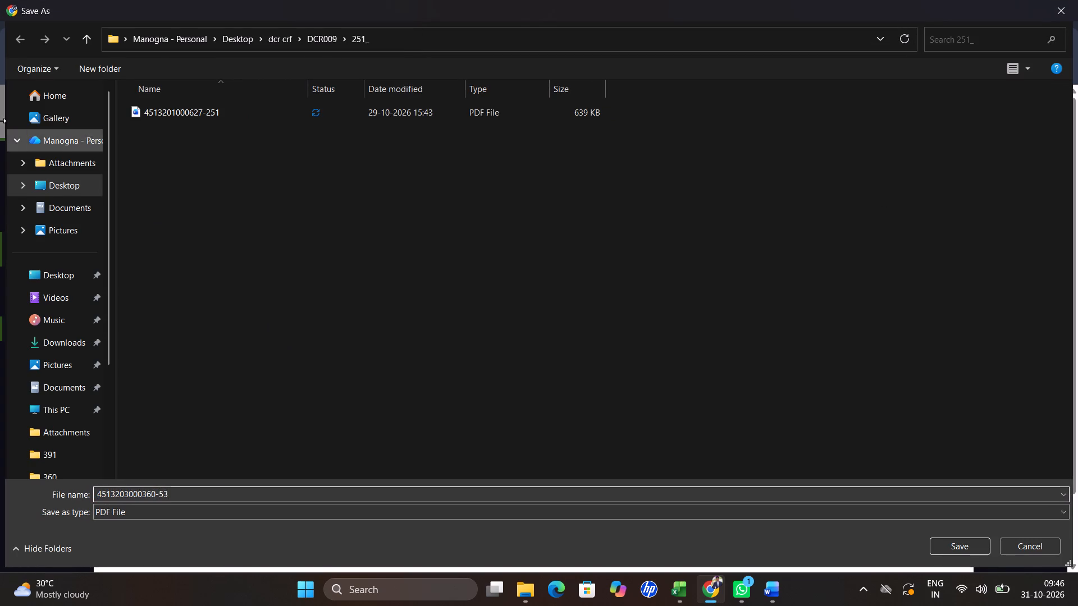